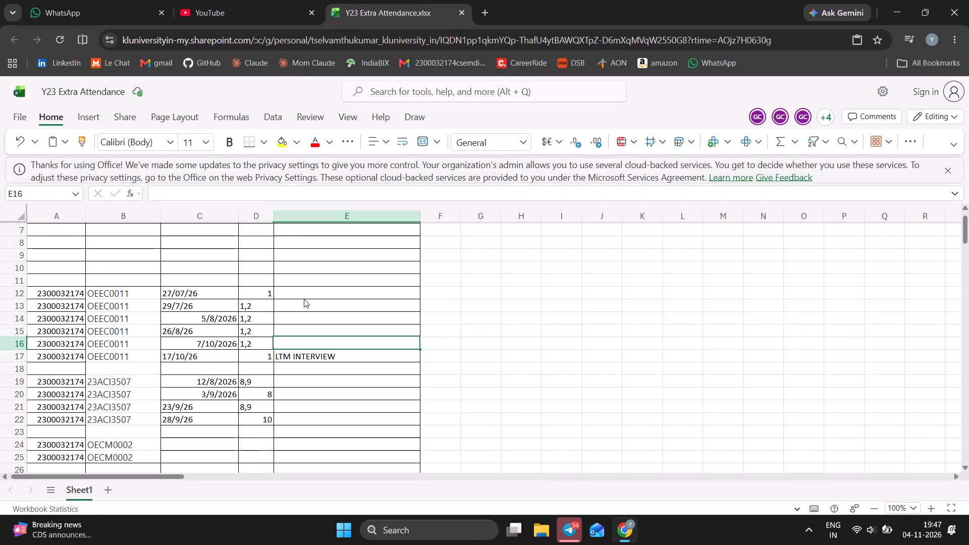
Find the existing attendance reasons further down the sheet and select the "Pre placement talk" entry in cell E48.
{"action": "scroll", "coordinate": [304, 299], "scroll_direction": "down", "scroll_amount": 6}
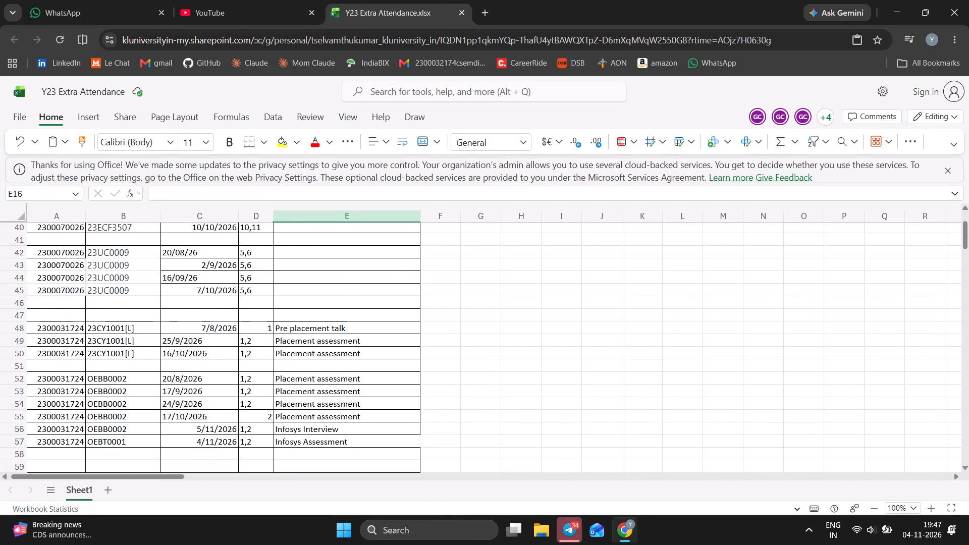
{"action": "scroll", "coordinate": [304, 299], "scroll_direction": "right", "scroll_amount": 1}
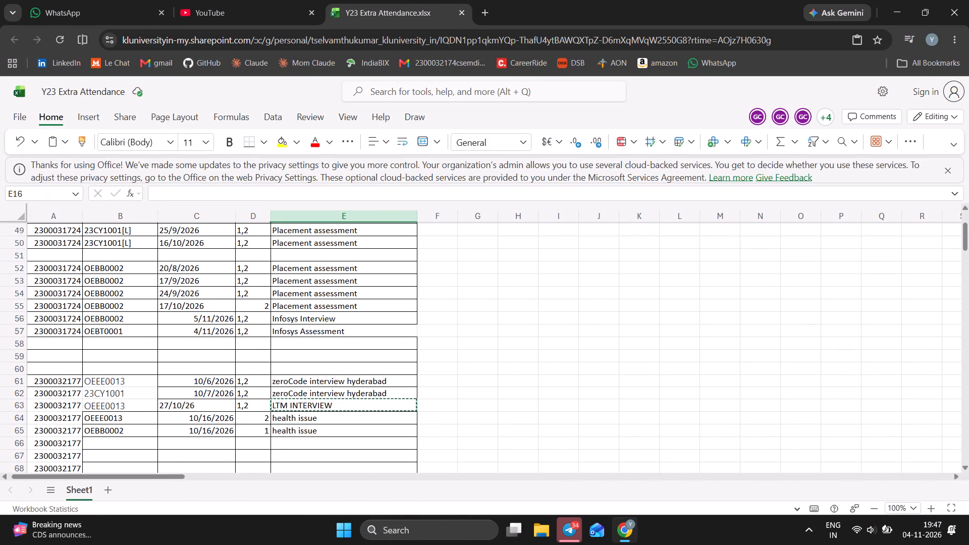
{"action": "scroll", "coordinate": [309, 262], "scroll_direction": "up", "scroll_amount": 1}
{"action": "left_click", "coordinate": [308, 310]}
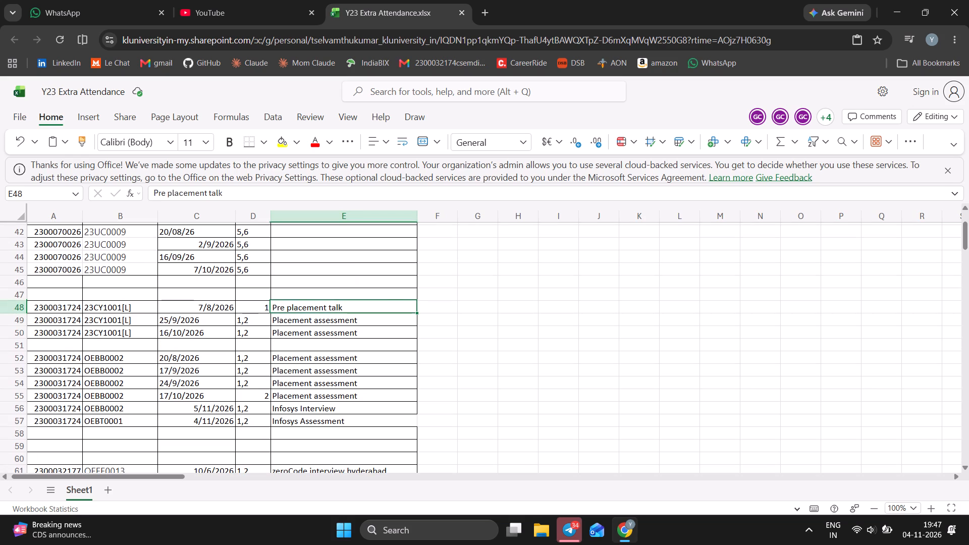
{"action": "key", "text": "ctrl+c"}
{"action": "scroll", "coordinate": [308, 310], "scroll_direction": "up", "scroll_amount": 4}
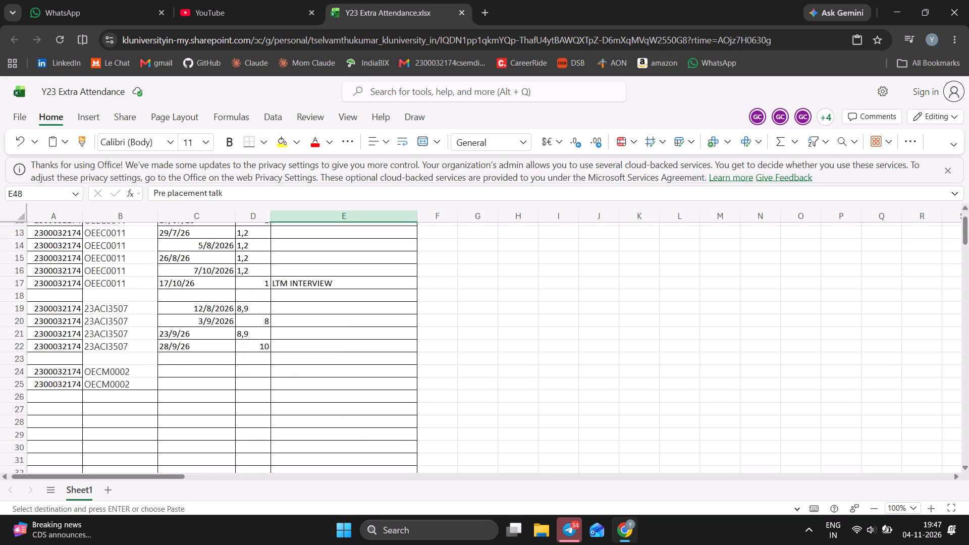
{"action": "scroll", "coordinate": [308, 310], "scroll_direction": "up", "scroll_amount": 2}
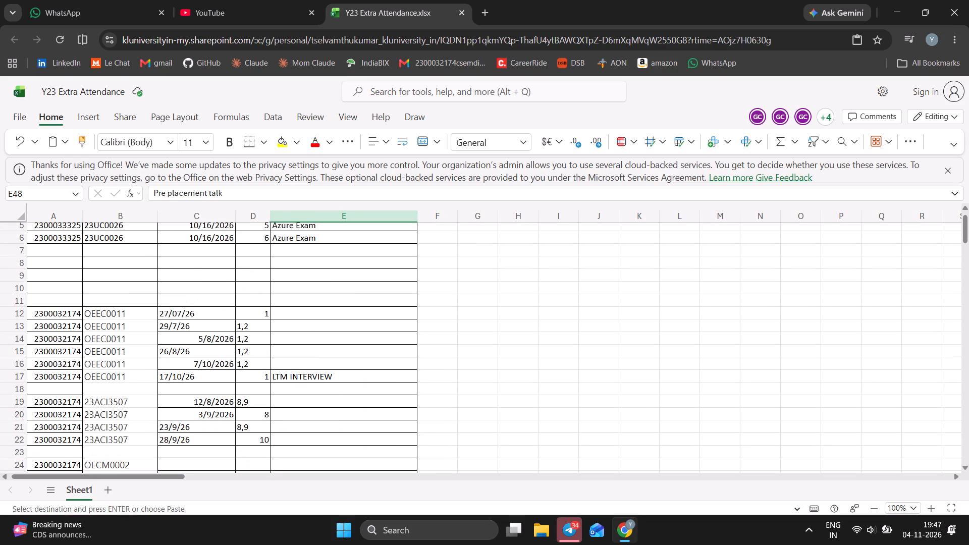
{"action": "left_click", "coordinate": [303, 335]}
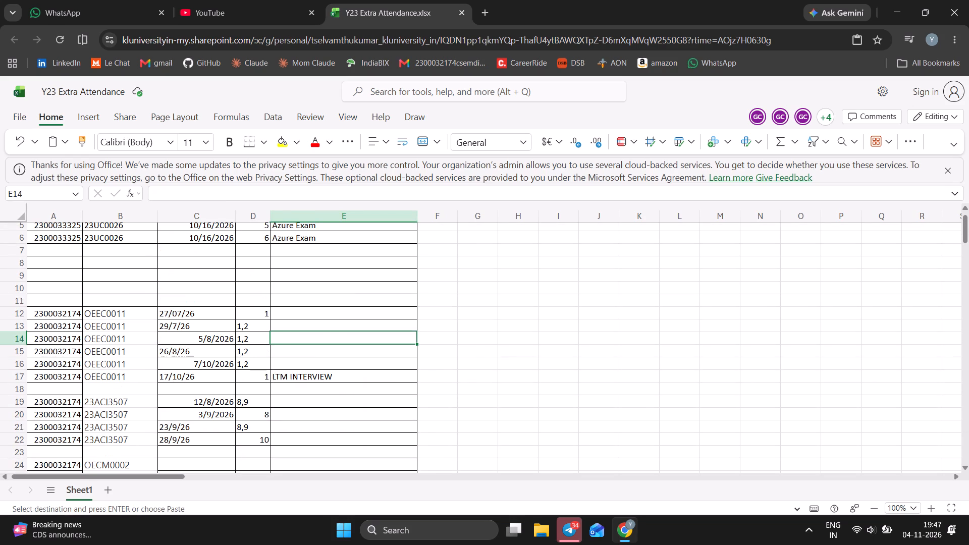
{"action": "key", "text": "ctrl+v"}
{"action": "left_click", "coordinate": [303, 319]}
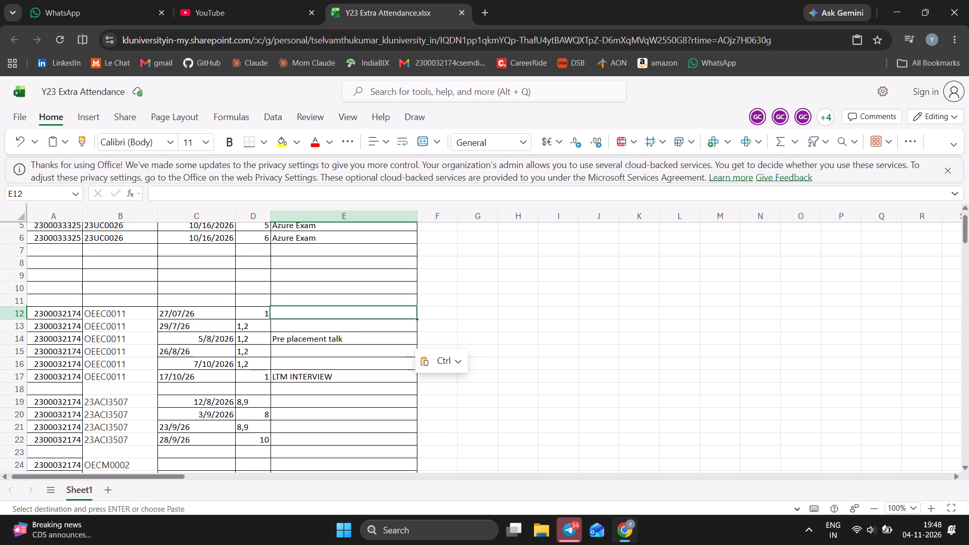
{"action": "scroll", "coordinate": [303, 319], "scroll_direction": "down", "scroll_amount": 4}
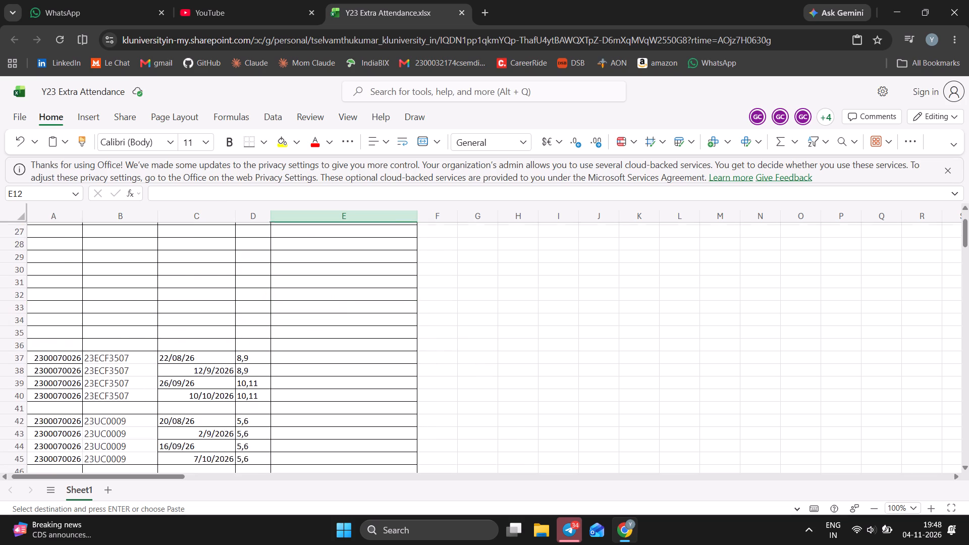
{"action": "scroll", "coordinate": [303, 319], "scroll_direction": "down", "scroll_amount": 3}
{"action": "scroll", "coordinate": [303, 319], "scroll_direction": "up", "scroll_amount": 1}
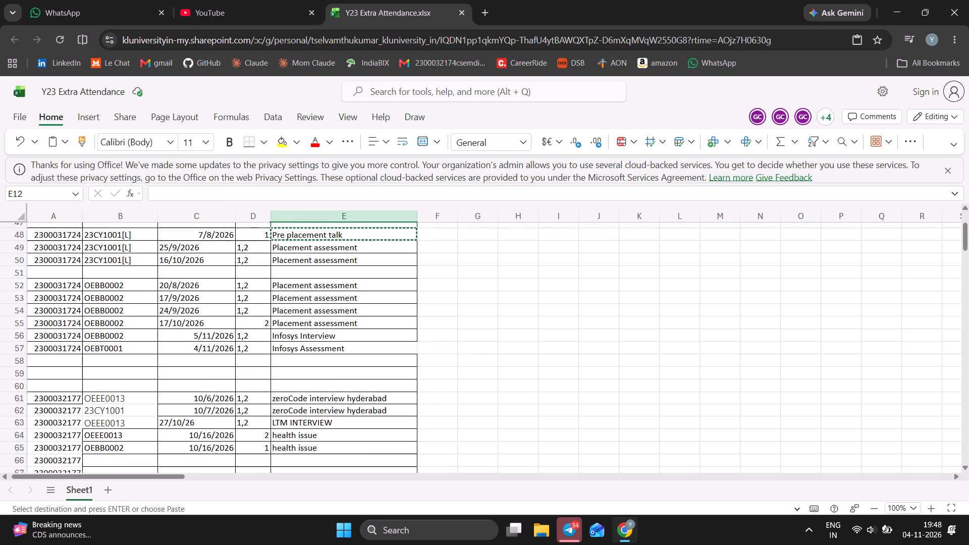
{"action": "scroll", "coordinate": [283, 276], "scroll_direction": "up", "scroll_amount": 1}
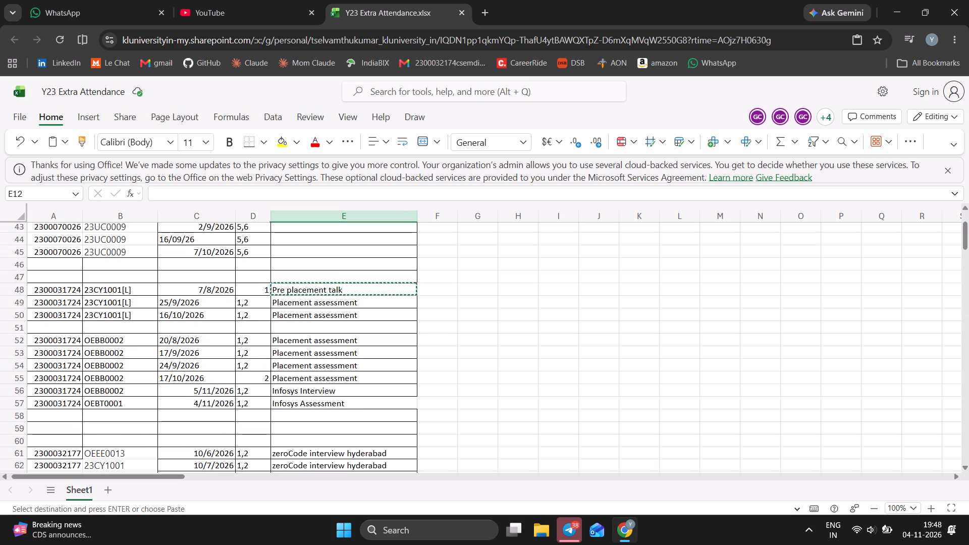
{"action": "left_click", "coordinate": [288, 311]}
{"action": "key", "text": "ctrl+c"}
{"action": "scroll", "coordinate": [288, 311], "scroll_direction": "up", "scroll_amount": 3}
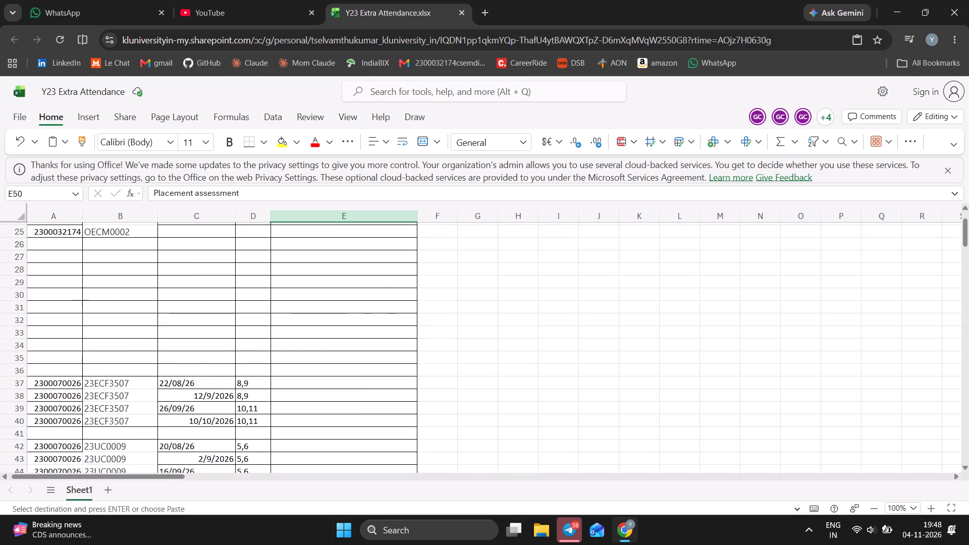
{"action": "scroll", "coordinate": [288, 311], "scroll_direction": "up", "scroll_amount": 3}
{"action": "left_click", "coordinate": [288, 282]}
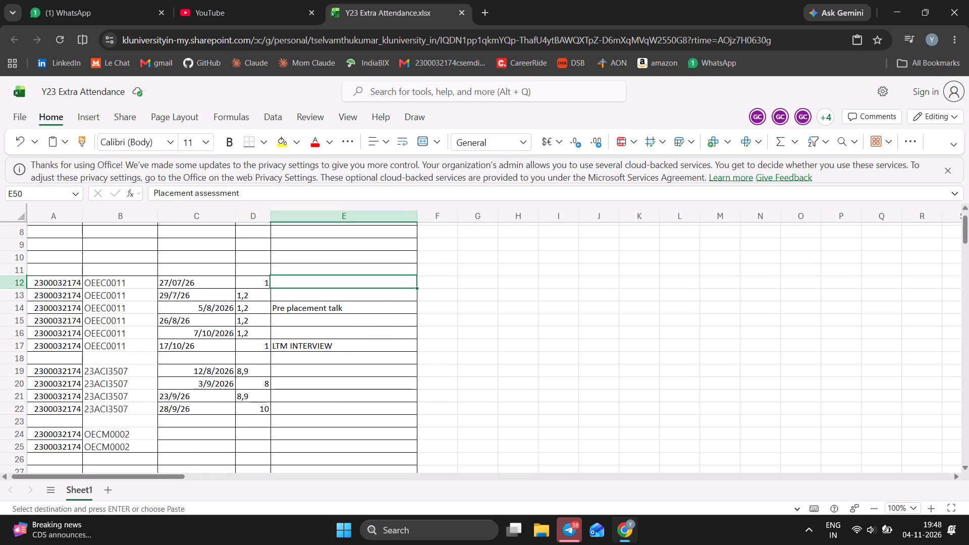
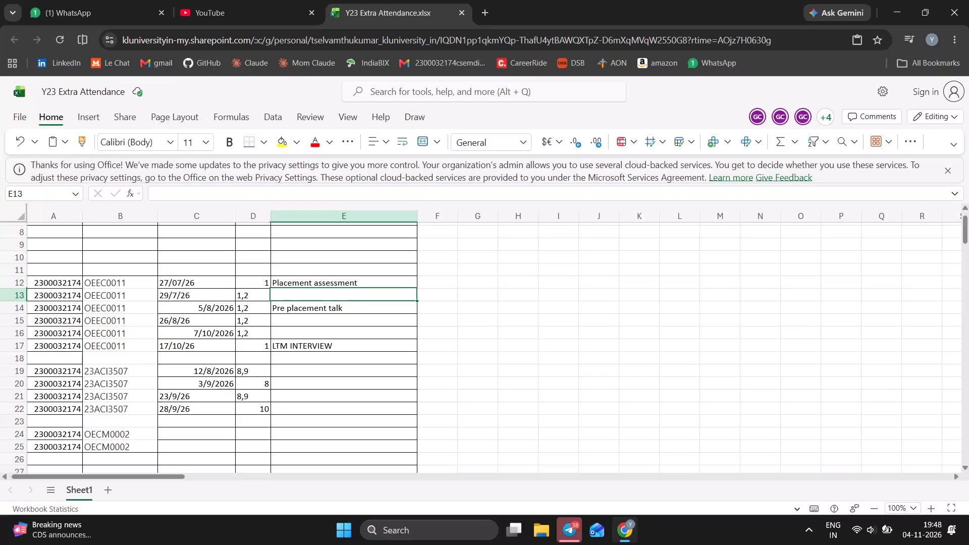
{"action": "key", "text": "ctrl+v"}
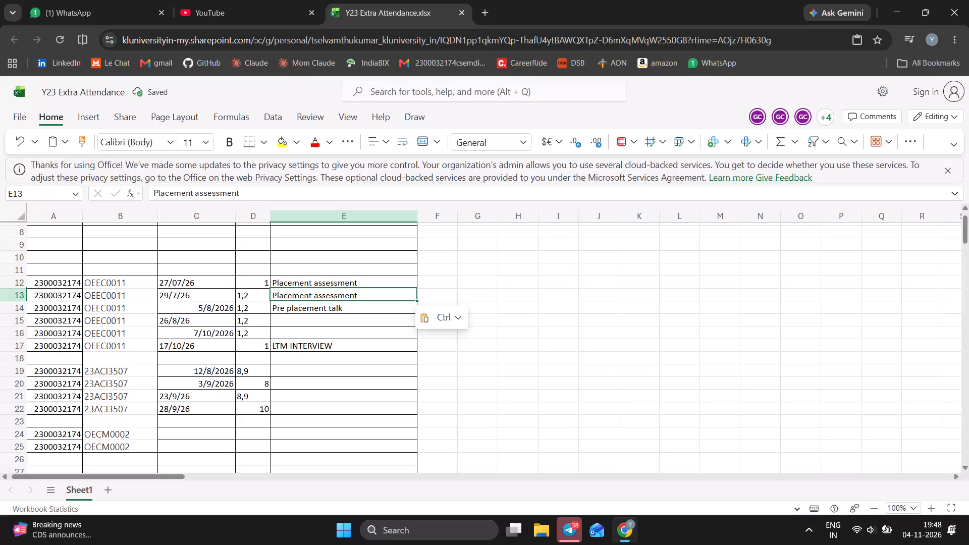
{"action": "left_click", "coordinate": [295, 324]}
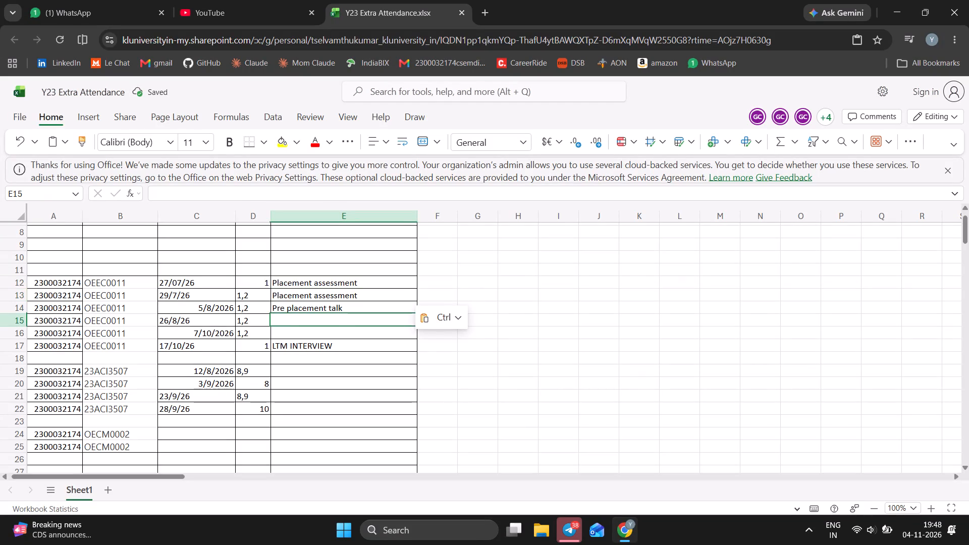
{"action": "key", "text": "ctrl+v"}
{"action": "left_click", "coordinate": [295, 338]}
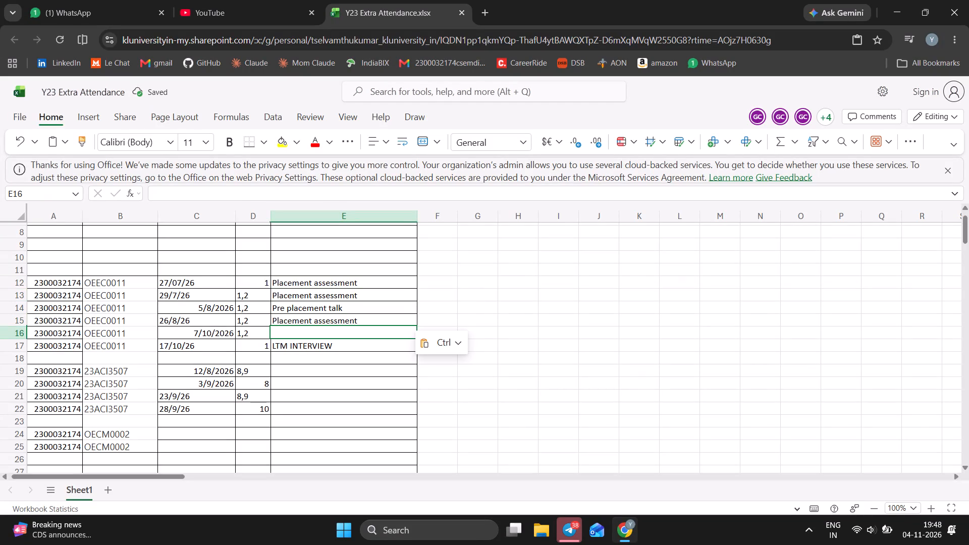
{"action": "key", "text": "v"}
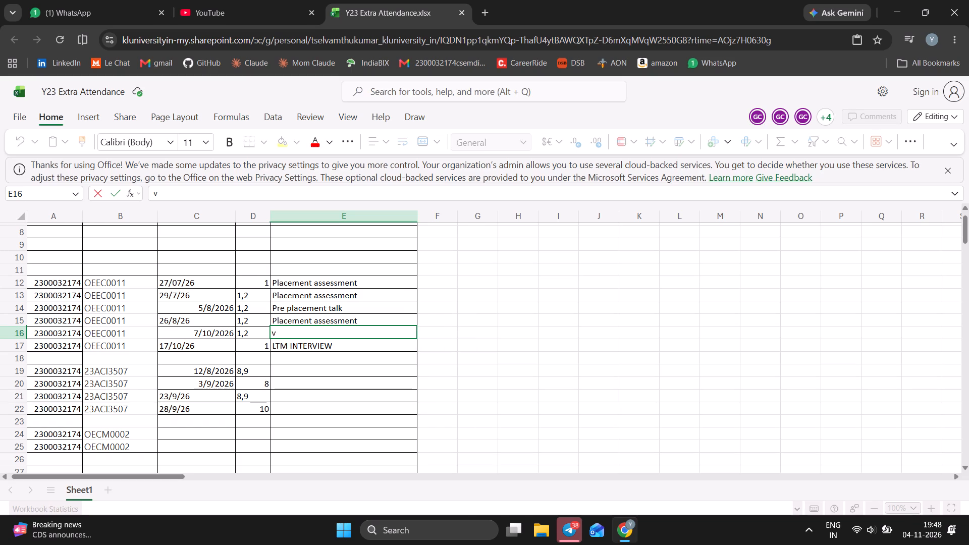
{"action": "key", "text": "BackSpace"}
{"action": "key", "text": "ctrl+v"}
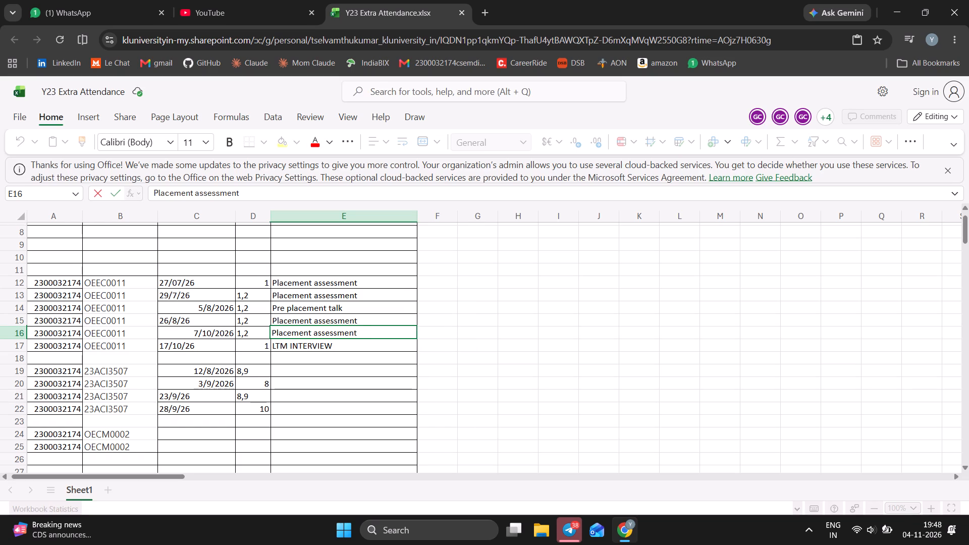
{"action": "key", "text": "BackSpace"}
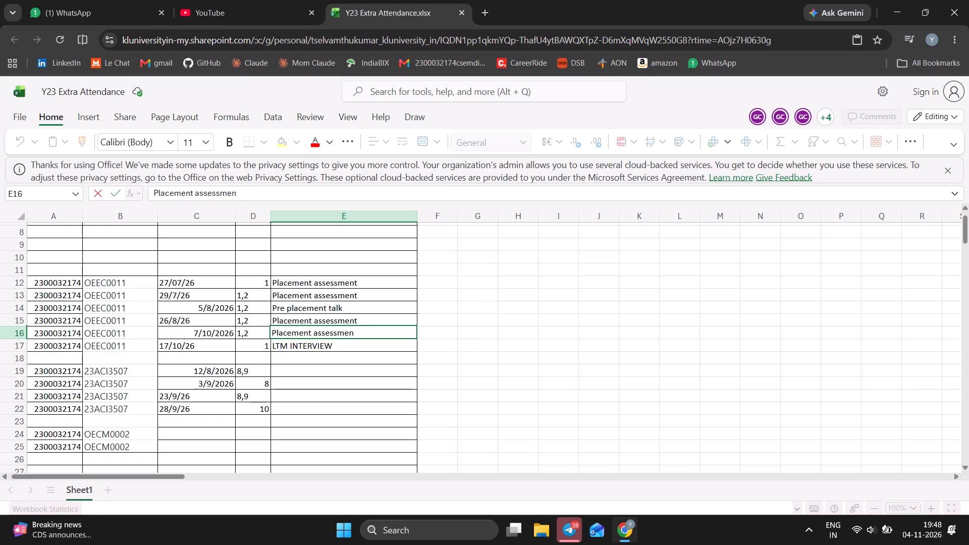
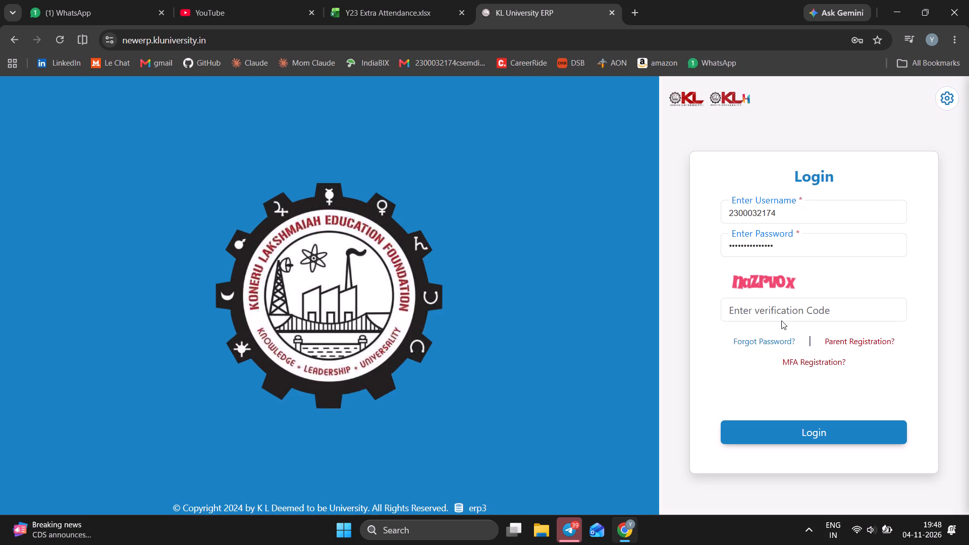
Complete the verification code shown on the KL University ERP login form and log in with the prefilled credentials.
{"action": "left_click", "coordinate": [781, 311]}
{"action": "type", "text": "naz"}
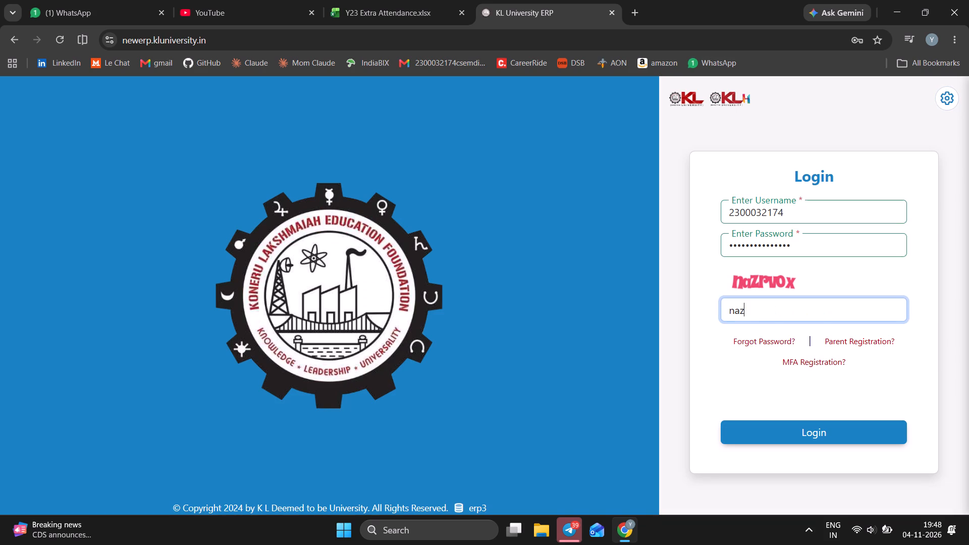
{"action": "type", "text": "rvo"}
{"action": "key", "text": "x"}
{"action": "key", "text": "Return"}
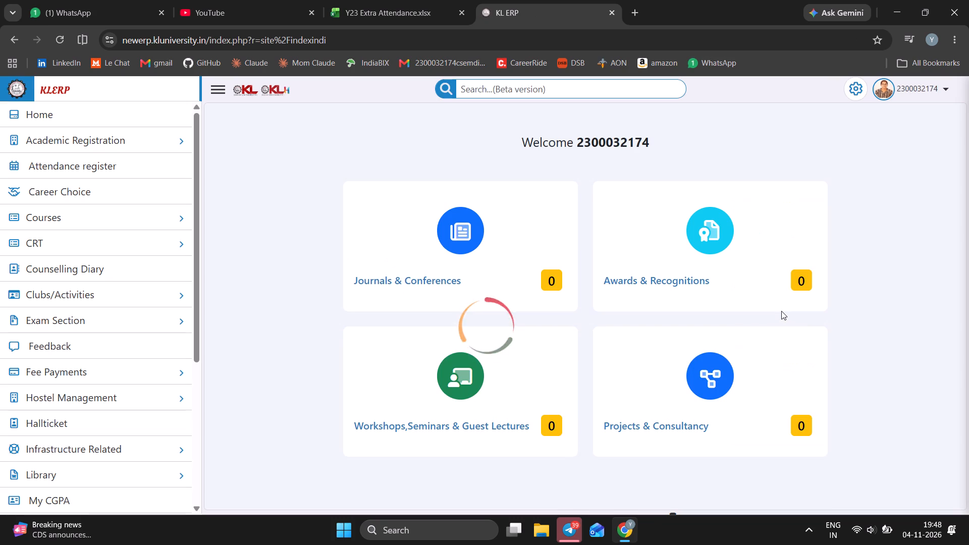
Open the Attendance Register and bring up the academic year choices for the attendance search.
{"action": "left_click", "coordinate": [36, 158]}
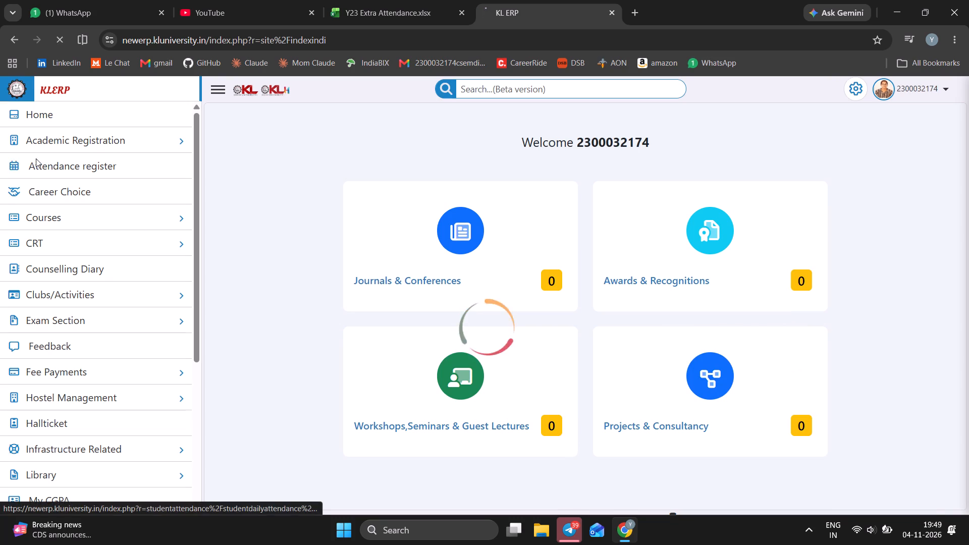
{"action": "left_click", "coordinate": [365, 163]}
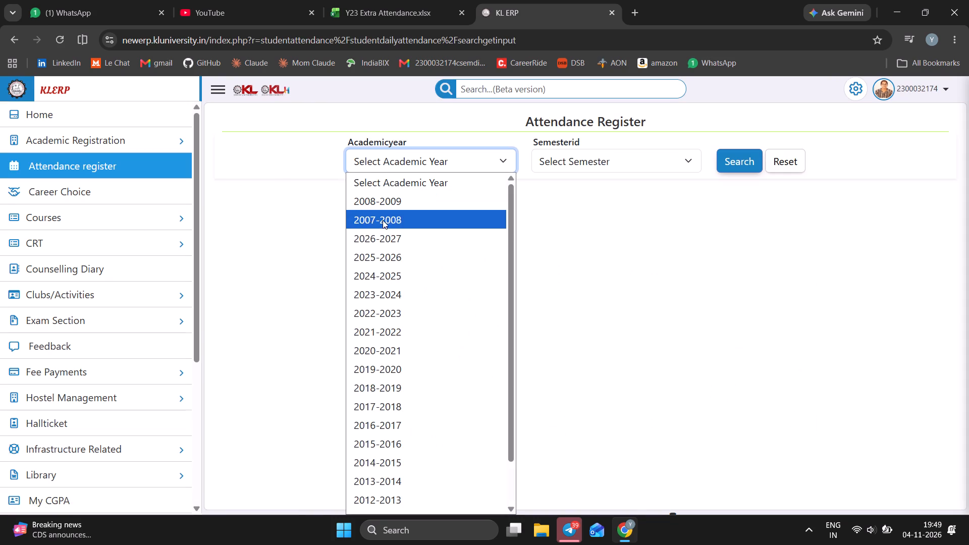
Search the attendance register for academic year 2026-2027, Odd Sem.
{"action": "left_click", "coordinate": [389, 239]}
{"action": "left_click", "coordinate": [565, 163]}
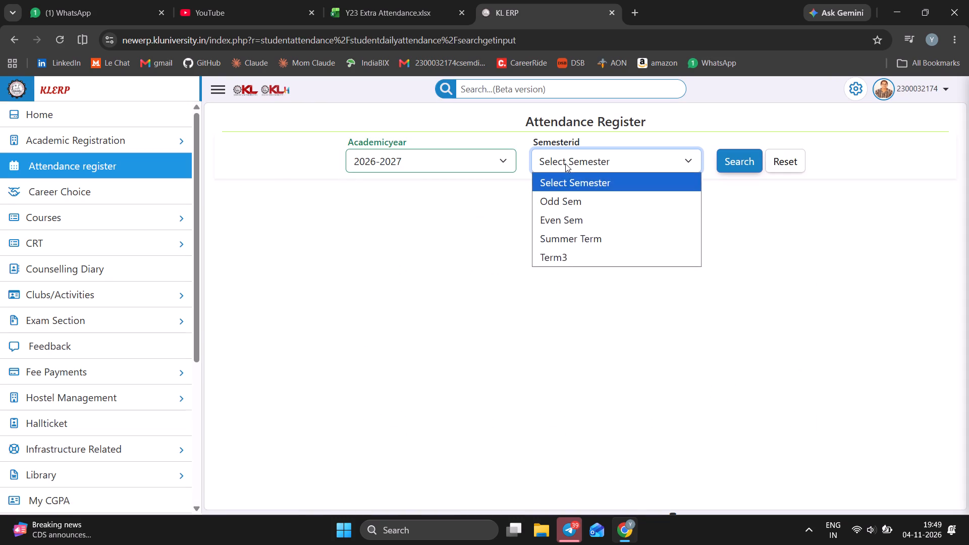
{"action": "left_click", "coordinate": [558, 198]}
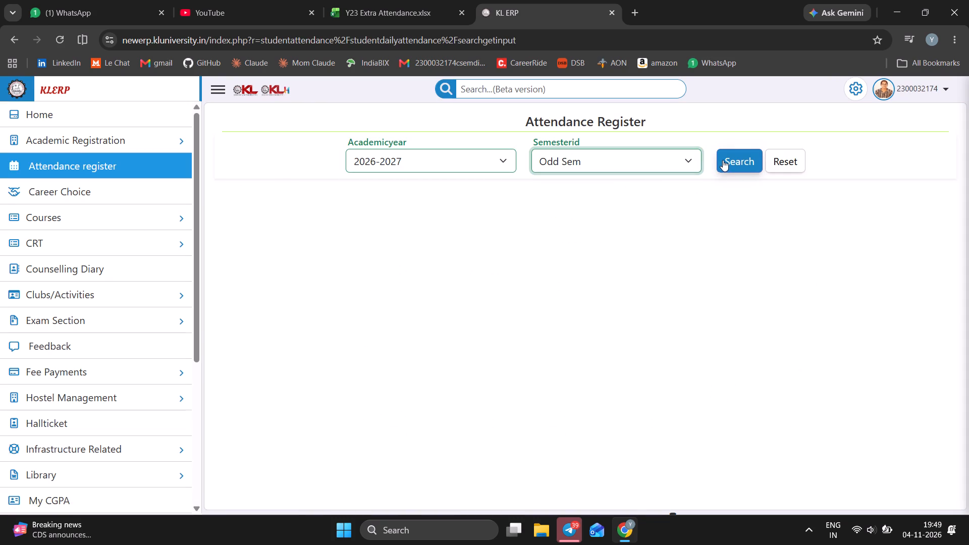
{"action": "left_click", "coordinate": [724, 160]}
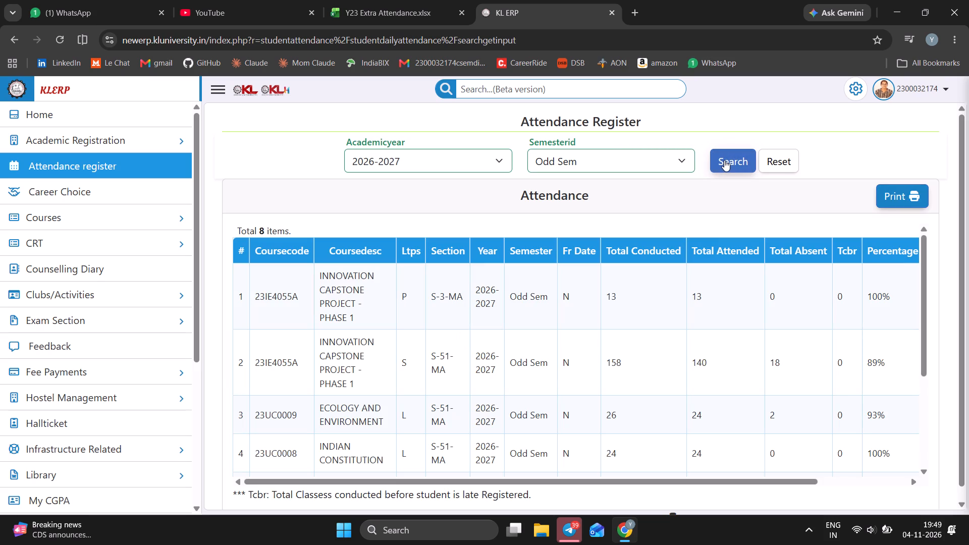
Examine the course attendance table, checking conducted, attended and absent totals, percentages and the register links for each course.
{"action": "scroll", "coordinate": [696, 423], "scroll_direction": "down", "scroll_amount": 1}
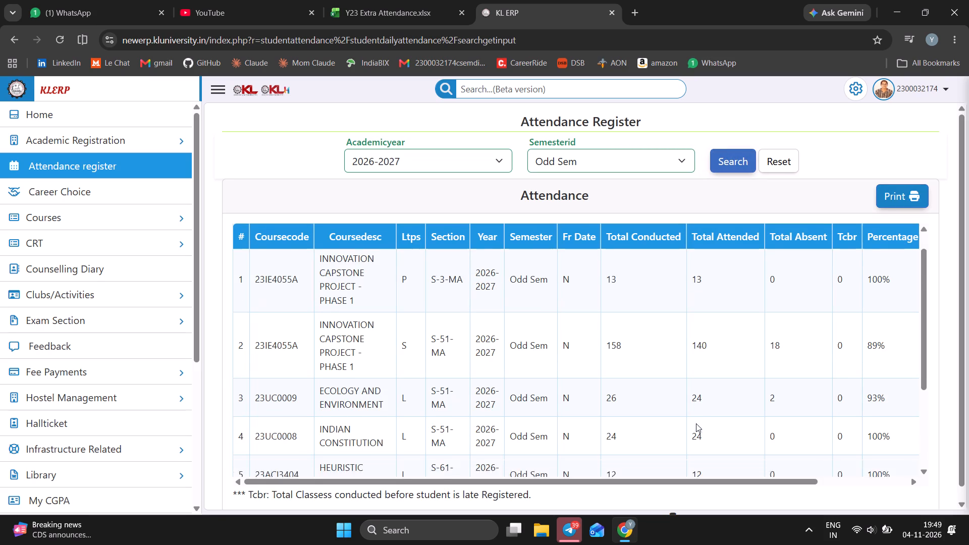
{"action": "scroll", "coordinate": [696, 423], "scroll_direction": "down", "scroll_amount": 1}
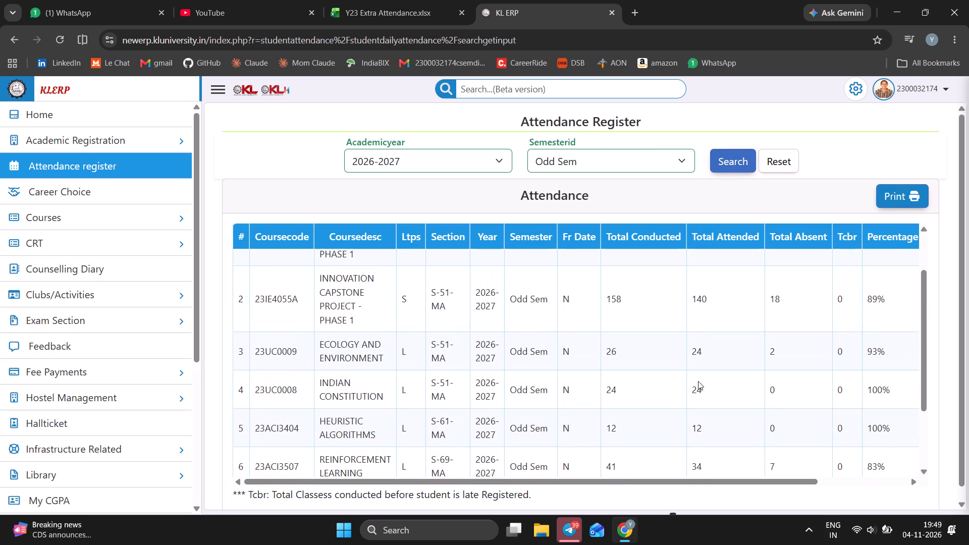
{"action": "scroll", "coordinate": [778, 294], "scroll_direction": "left", "scroll_amount": 3}
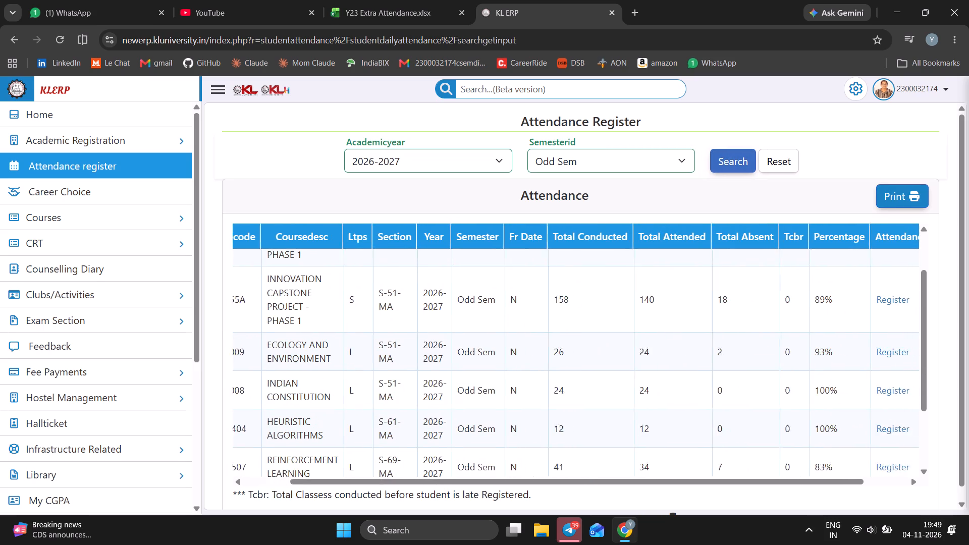
{"action": "scroll", "coordinate": [778, 294], "scroll_direction": "left", "scroll_amount": 3}
{"action": "scroll", "coordinate": [778, 294], "scroll_direction": "right", "scroll_amount": 1}
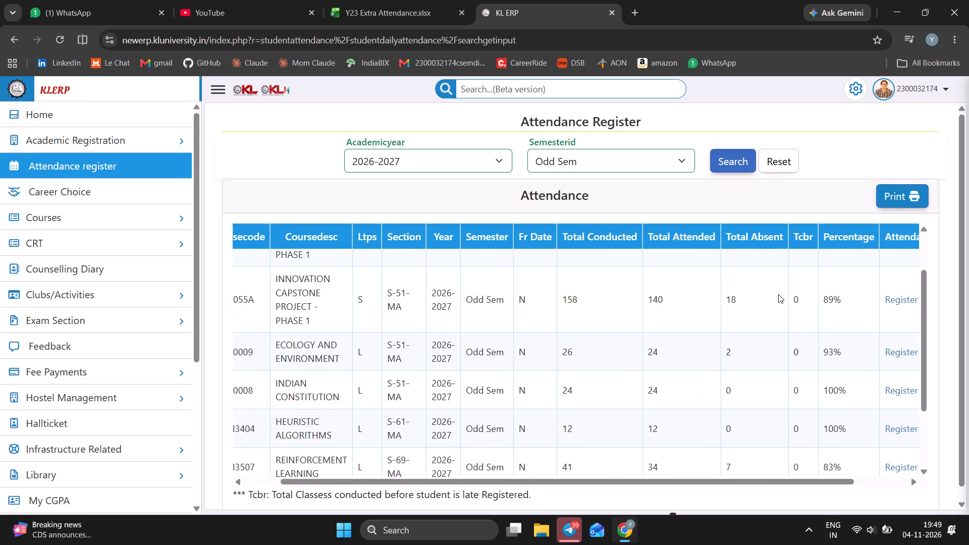
{"action": "scroll", "coordinate": [778, 294], "scroll_direction": "right", "scroll_amount": 2}
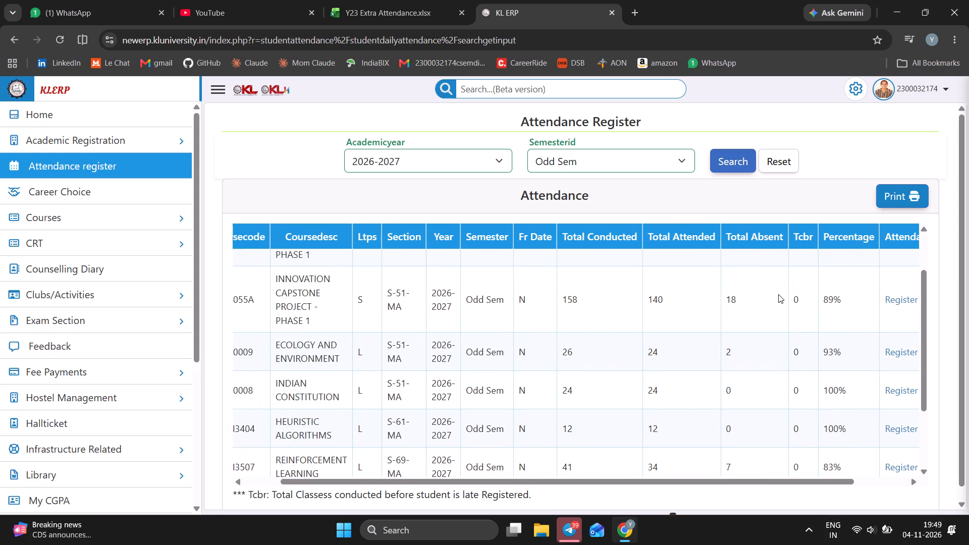
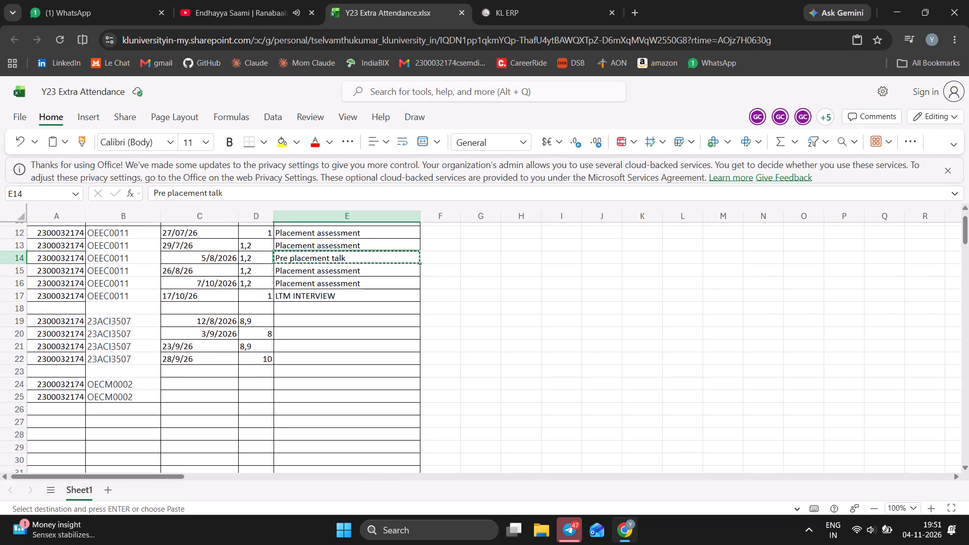
Fill the reasons for the first two 23ACI3507 rows by copying existing entries: "Pre placement talk" in E19 and "Placement assessment" in E20.
{"action": "left_click", "coordinate": [309, 323], "text": "ctrl"}
{"action": "key", "text": "ctrl+v"}
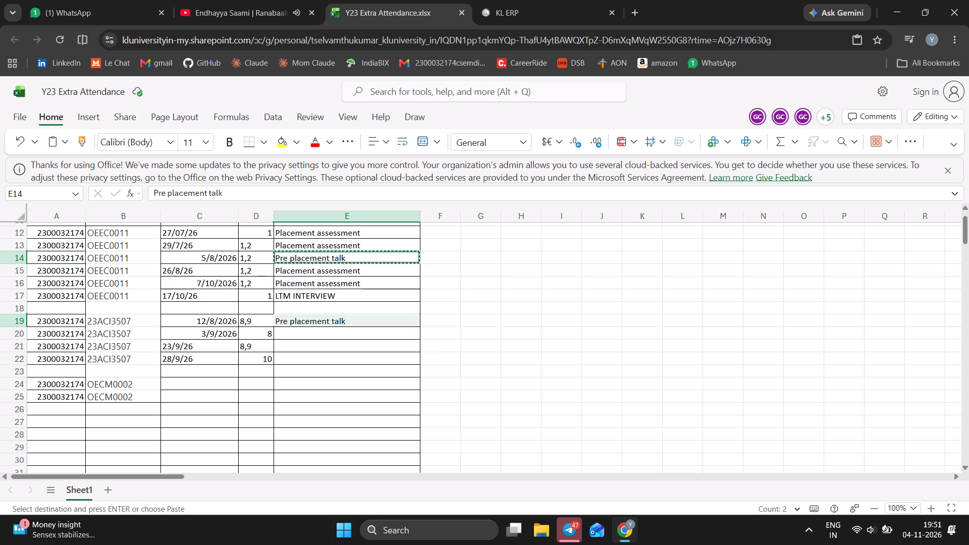
{"action": "left_click", "coordinate": [337, 244]}
{"action": "key", "text": "ctrl+c"}
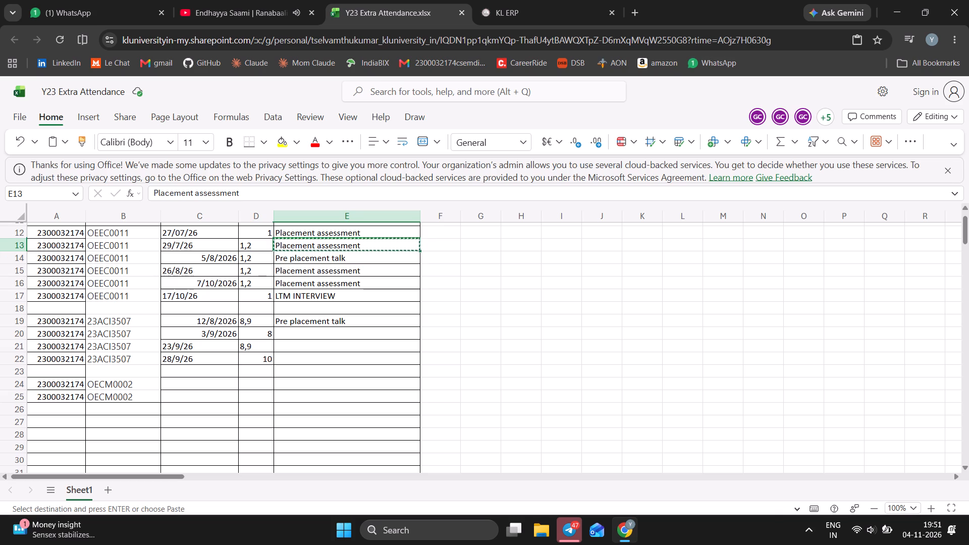
{"action": "left_click", "coordinate": [322, 333]}
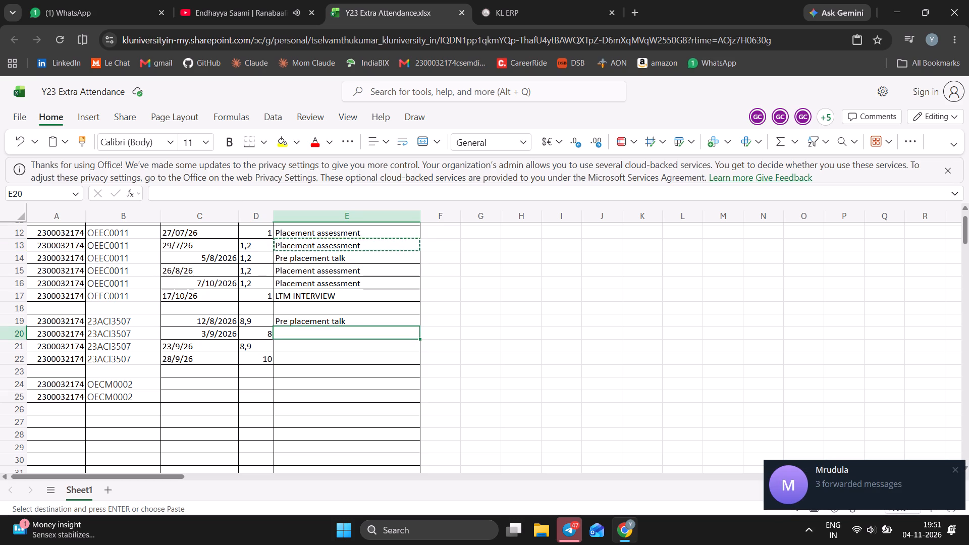
{"action": "key", "text": "ctrl+v"}
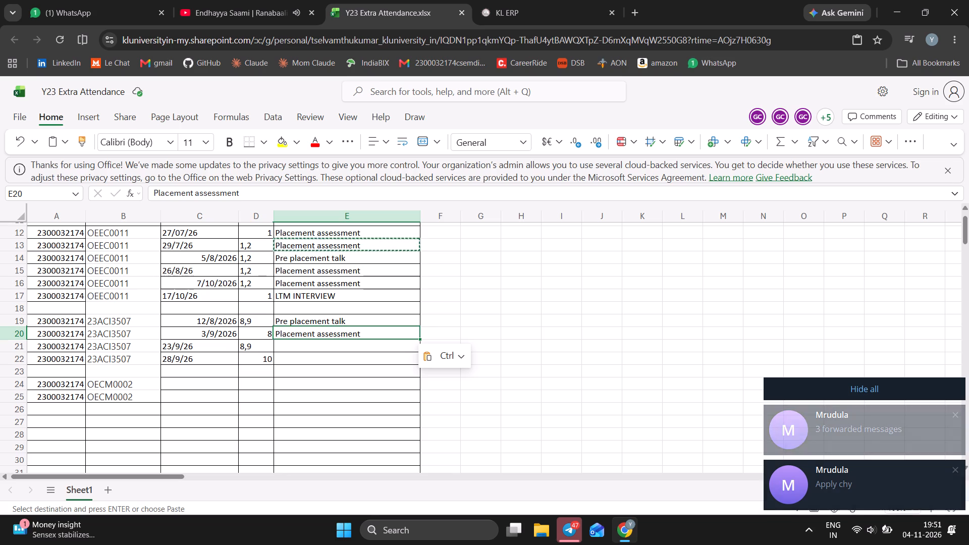
Select the empty reason cell E21 and look through the other students' attendance rows and reasons further down the sheet.
{"action": "left_click", "coordinate": [334, 342]}
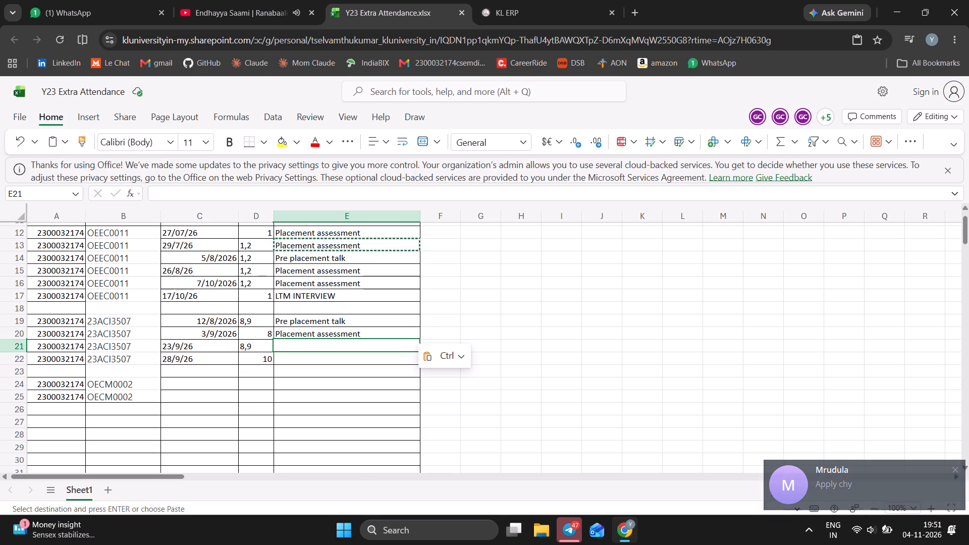
{"action": "scroll", "coordinate": [334, 342], "scroll_direction": "down", "scroll_amount": 7}
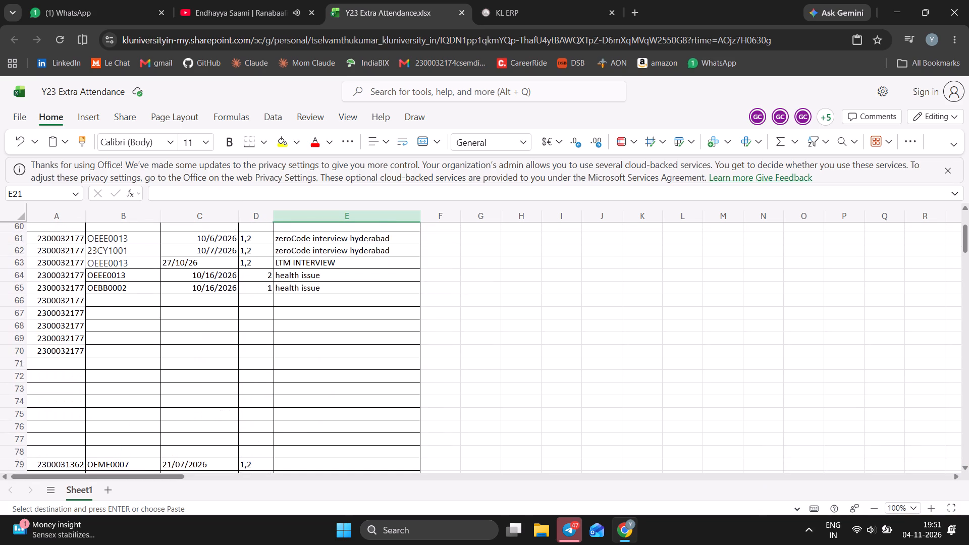
{"action": "scroll", "coordinate": [334, 342], "scroll_direction": "up", "scroll_amount": 3}
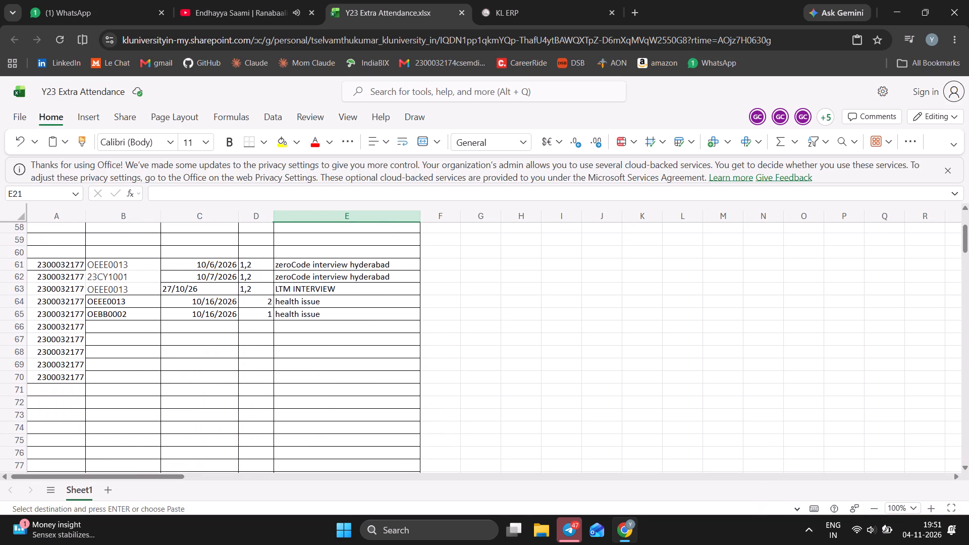
{"action": "scroll", "coordinate": [334, 342], "scroll_direction": "up", "scroll_amount": 1}
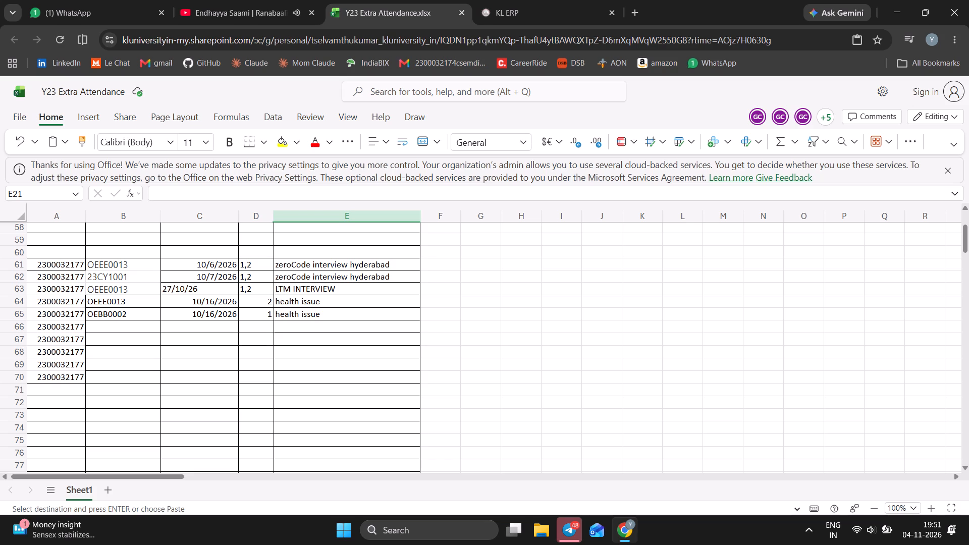
{"action": "scroll", "coordinate": [335, 279], "scroll_direction": "up", "scroll_amount": 6}
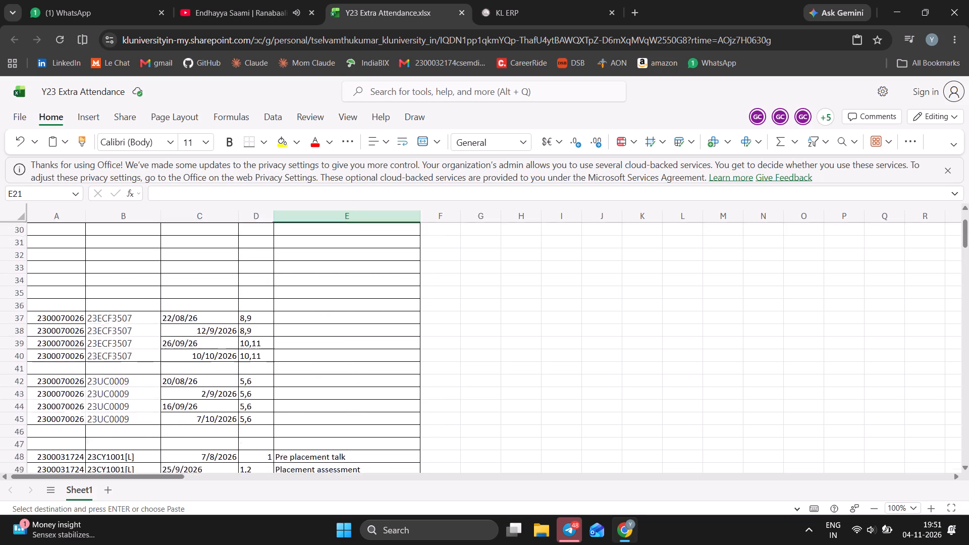
{"action": "scroll", "coordinate": [335, 279], "scroll_direction": "up", "scroll_amount": 3}
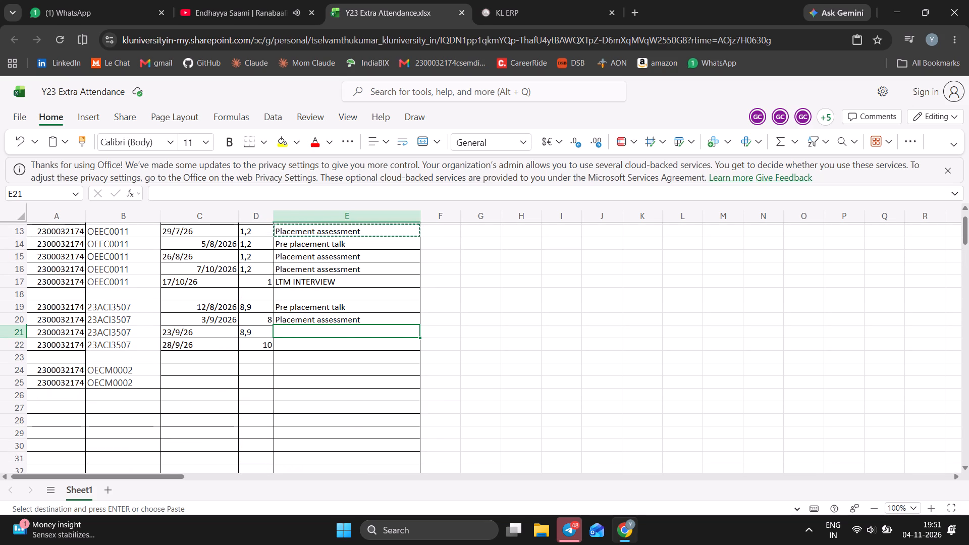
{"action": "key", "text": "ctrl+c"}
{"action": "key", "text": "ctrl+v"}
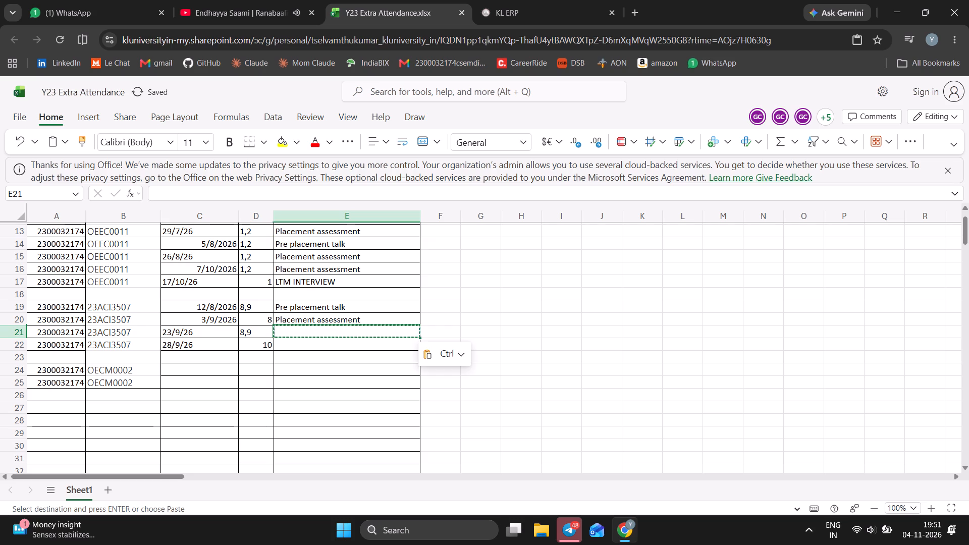
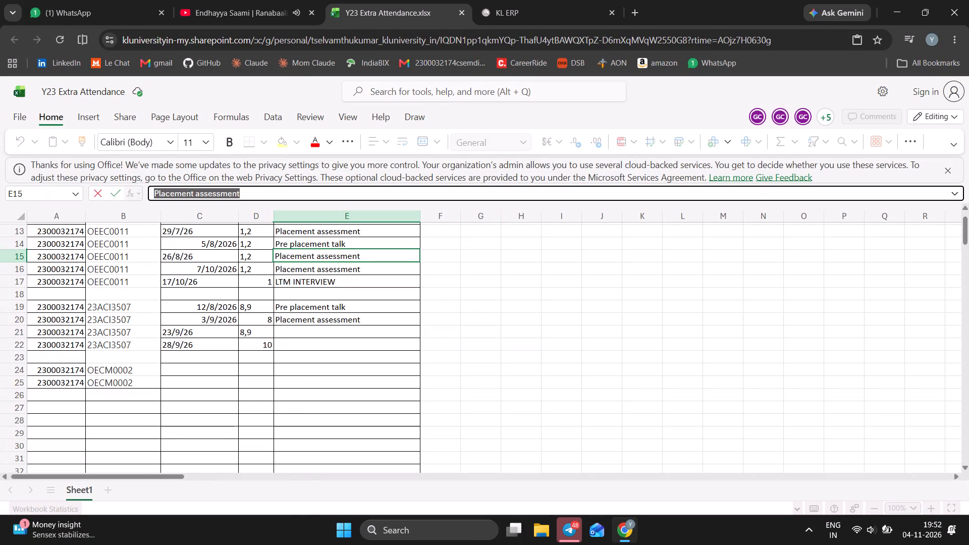
{"action": "key", "text": "ctrl+c"}
{"action": "left_click", "coordinate": [299, 331]}
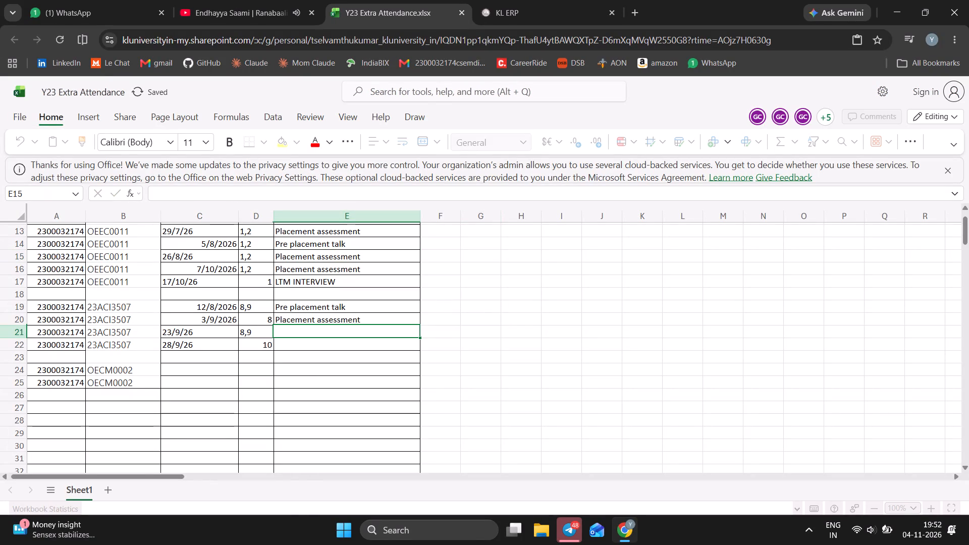
{"action": "left_click", "coordinate": [263, 194]}
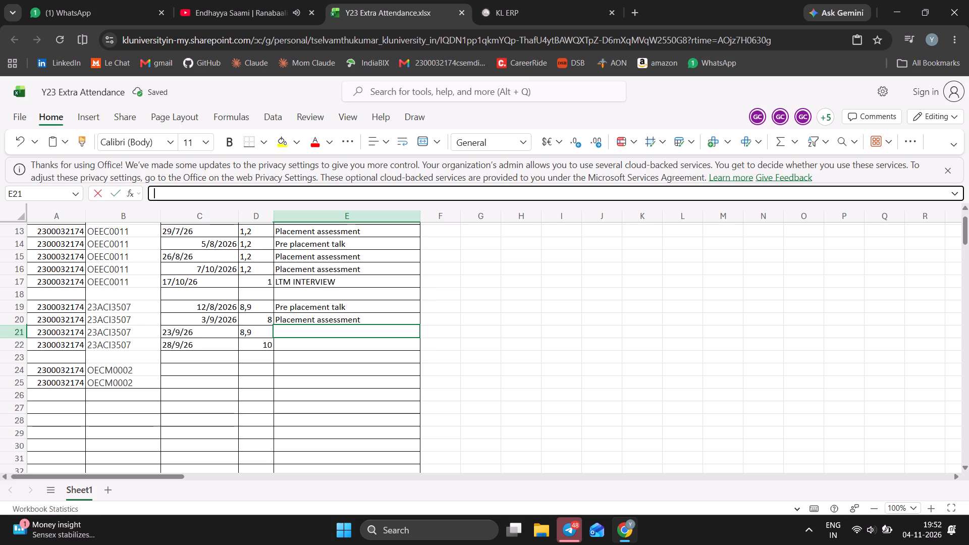
{"action": "key", "text": "ctrl+v"}
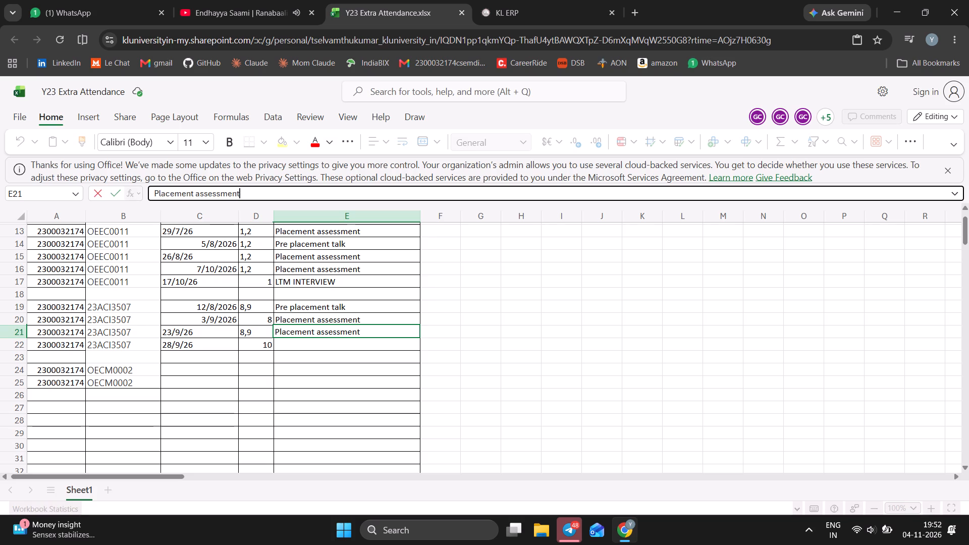
{"action": "left_click", "coordinate": [282, 346]}
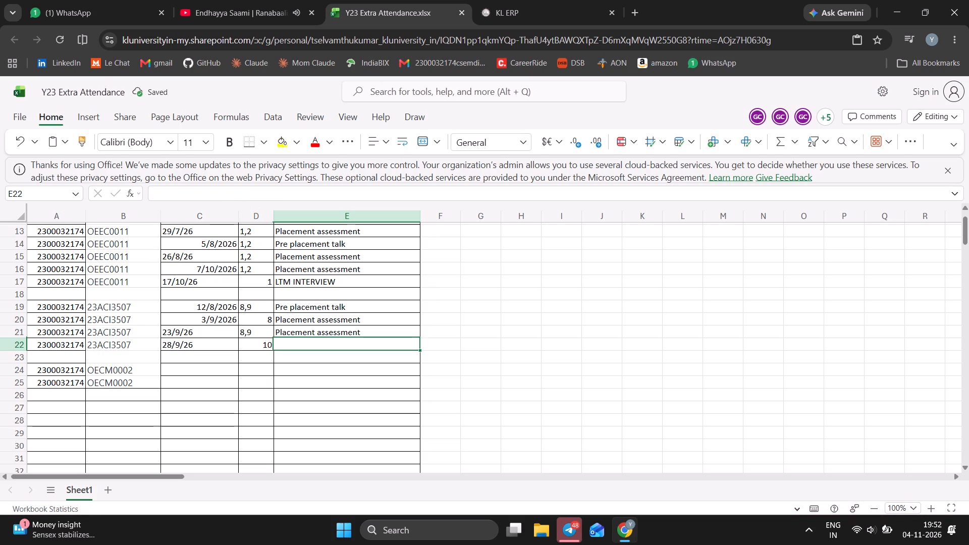
{"action": "left_click", "coordinate": [251, 194]}
{"action": "key", "text": "ctrl+v"}
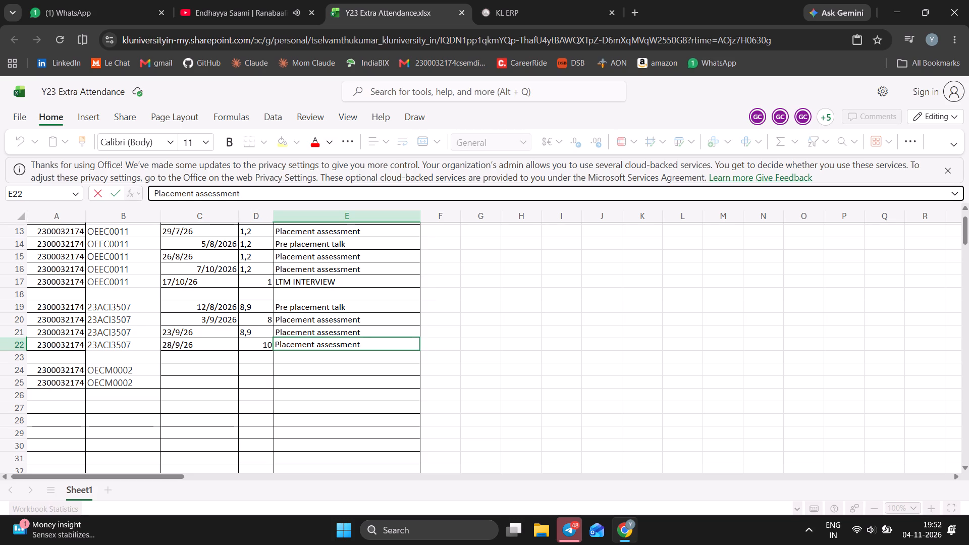
{"action": "scroll", "coordinate": [234, 365], "scroll_direction": "down", "scroll_amount": 1}
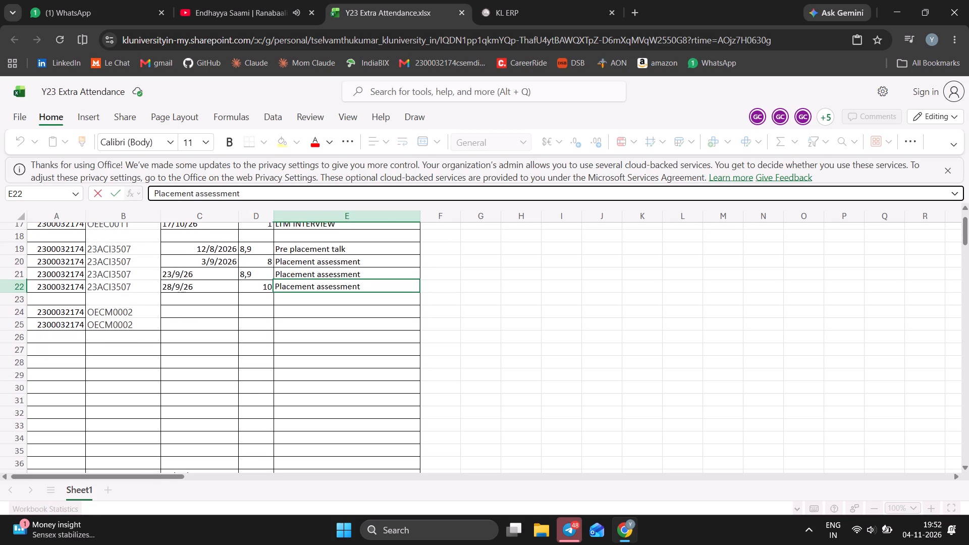
Switch to the KL ERP, open the Reinforcement Learning attendance register, and check its absence dates and hours against the sheet's 23ACI3507 rows.
{"action": "left_click", "coordinate": [574, 0]}
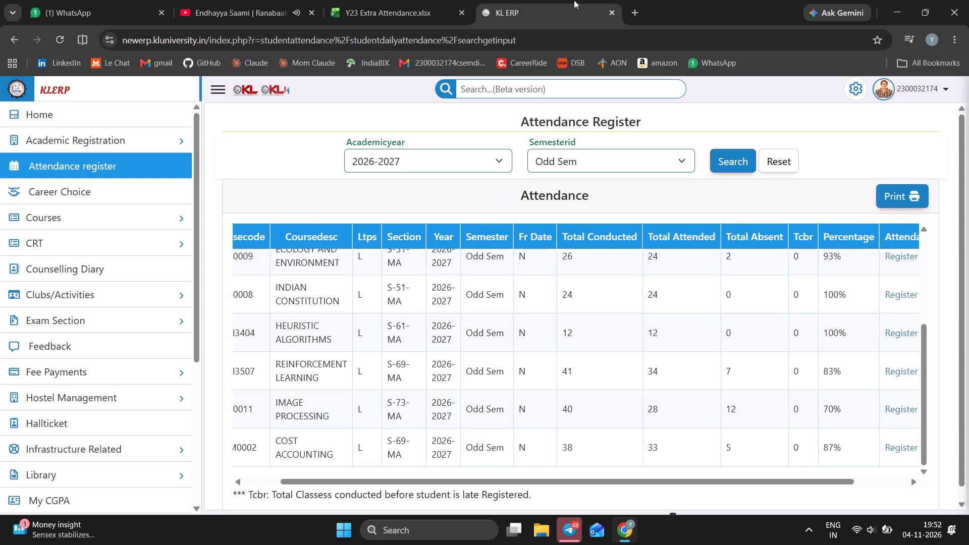
{"action": "left_click", "coordinate": [896, 372]}
{"action": "scroll", "coordinate": [713, 245], "scroll_direction": "left", "scroll_amount": 18}
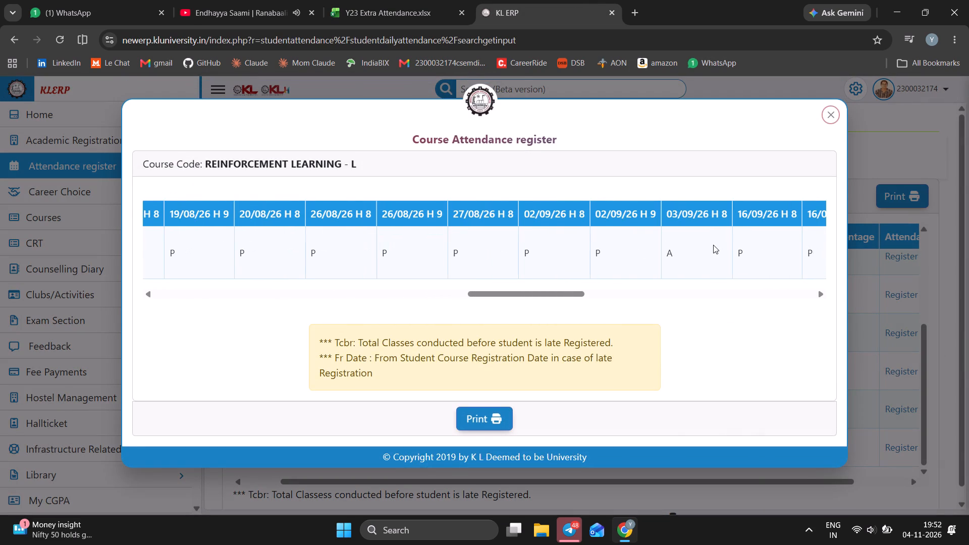
{"action": "scroll", "coordinate": [713, 245], "scroll_direction": "left", "scroll_amount": 2}
{"action": "scroll", "coordinate": [713, 245], "scroll_direction": "right", "scroll_amount": 3}
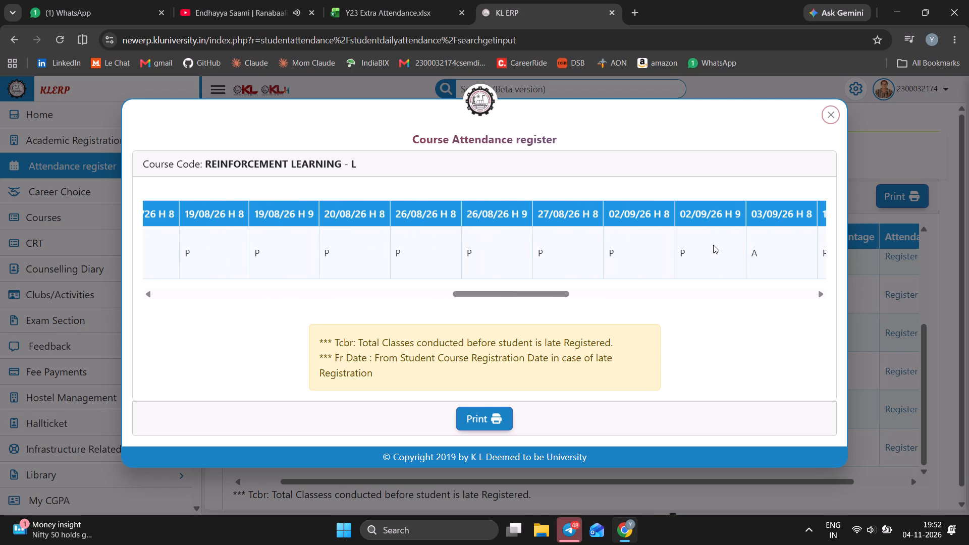
{"action": "scroll", "coordinate": [713, 245], "scroll_direction": "right", "scroll_amount": 3}
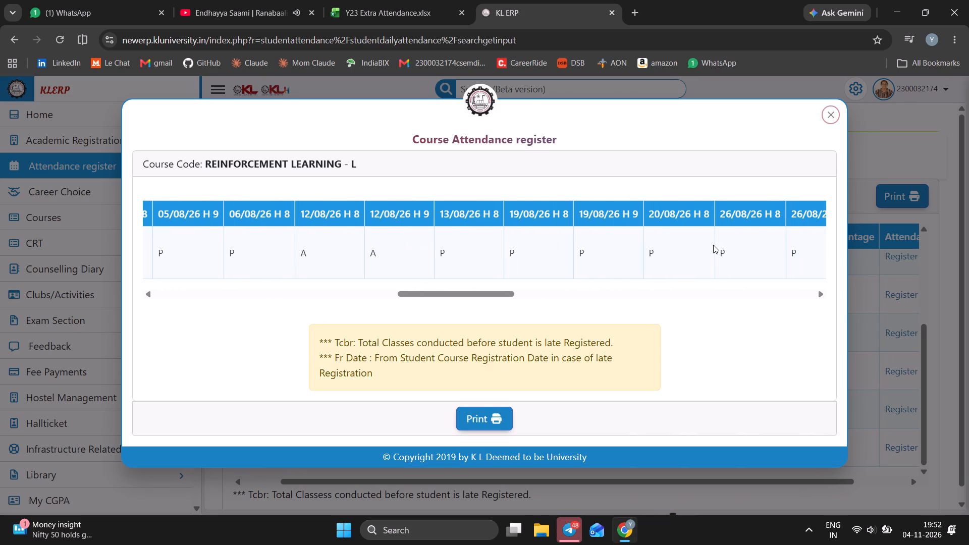
{"action": "scroll", "coordinate": [713, 245], "scroll_direction": "right", "scroll_amount": 7}
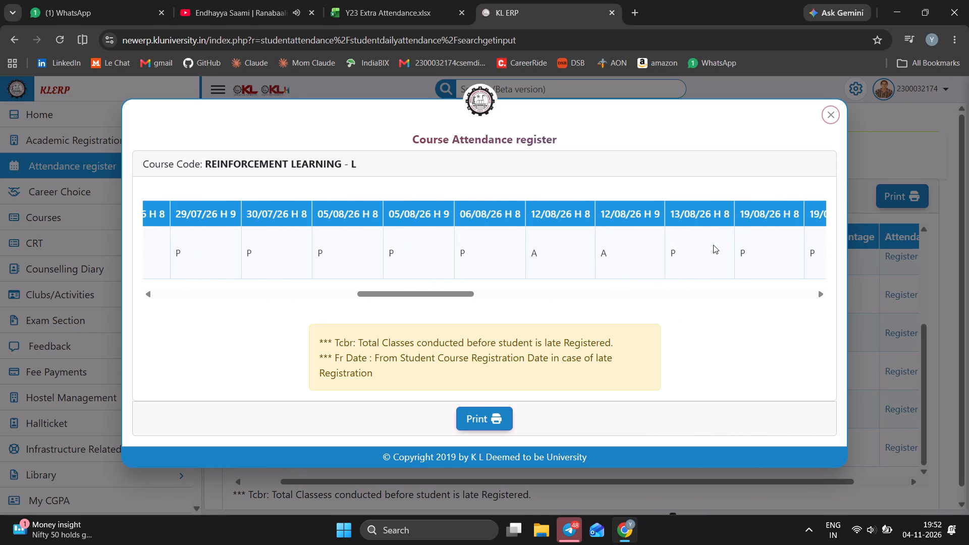
{"action": "scroll", "coordinate": [713, 245], "scroll_direction": "right", "scroll_amount": 3}
{"action": "scroll", "coordinate": [713, 245], "scroll_direction": "left", "scroll_amount": 3}
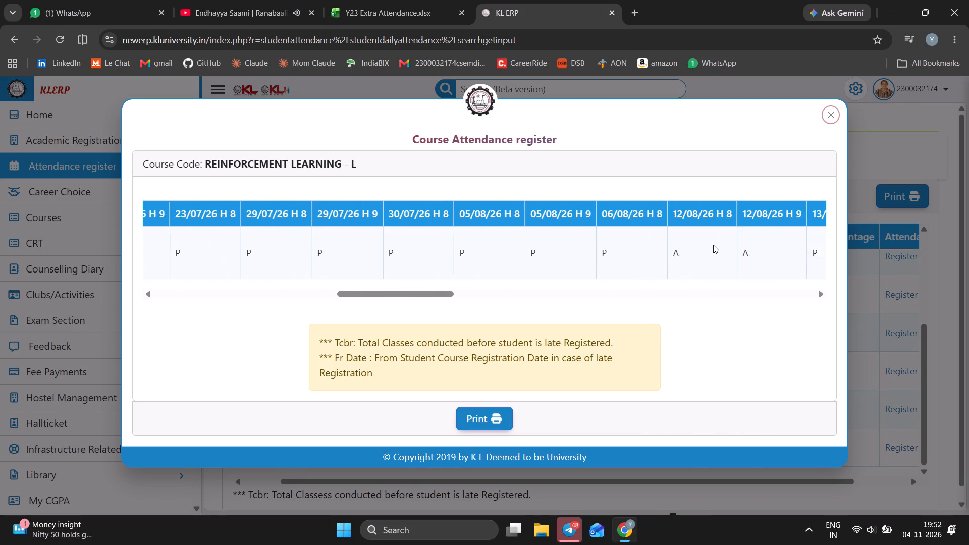
{"action": "scroll", "coordinate": [713, 245], "scroll_direction": "left", "scroll_amount": 11}
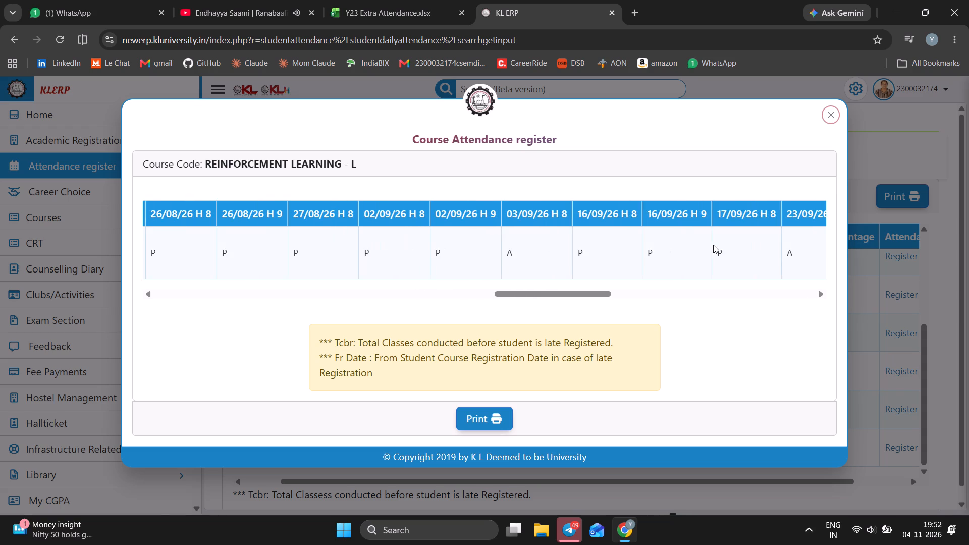
{"action": "scroll", "coordinate": [713, 245], "scroll_direction": "left", "scroll_amount": 5}
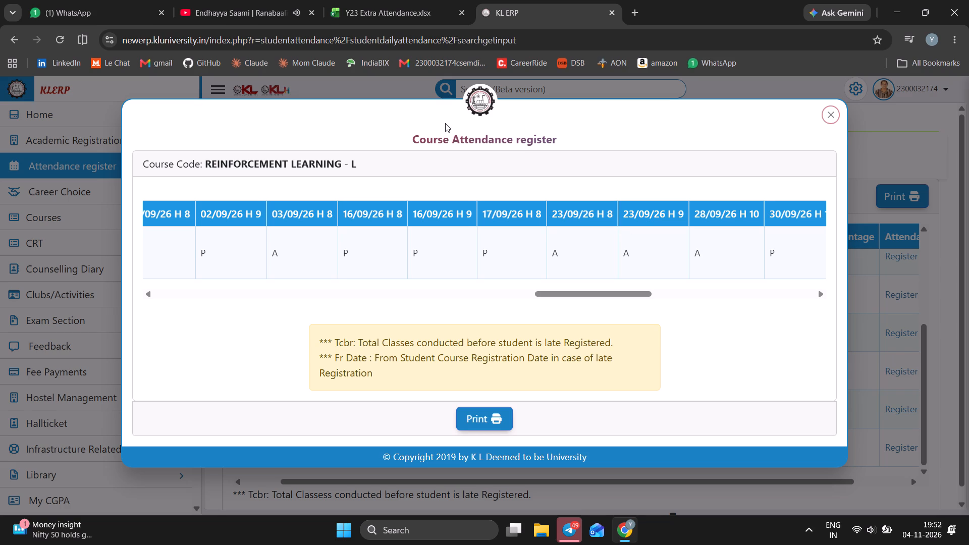
{"action": "left_click", "coordinate": [339, 0]}
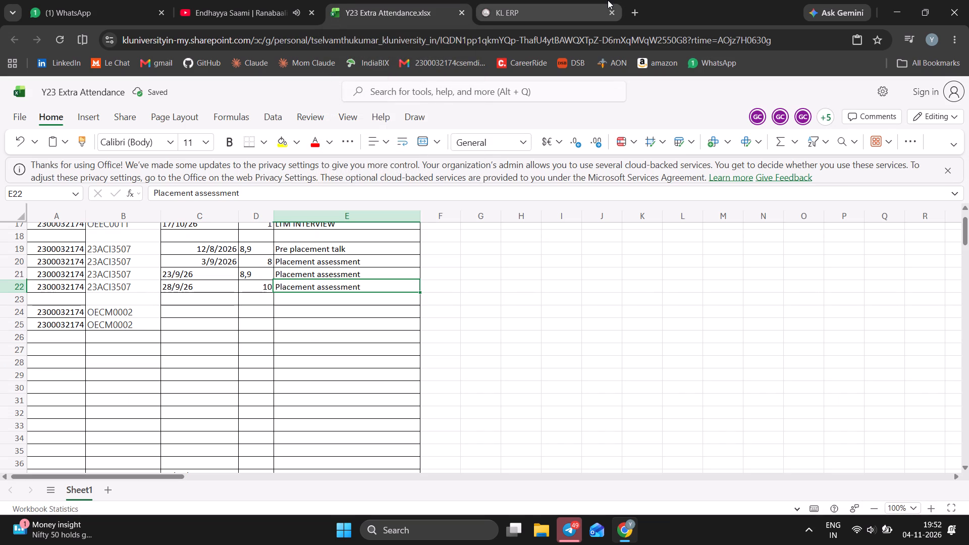
{"action": "left_click", "coordinate": [587, 0]}
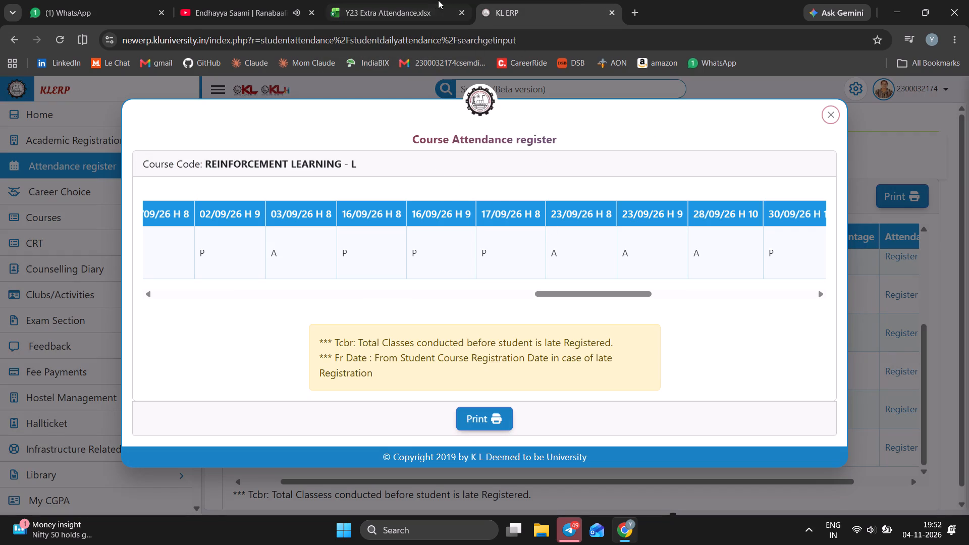
In the Y23 Extra Attendance sheet, fill the first OECM0002 row (row 24) with date 23/9/26 and hours 8,9.
{"action": "left_click", "coordinate": [400, 12]}
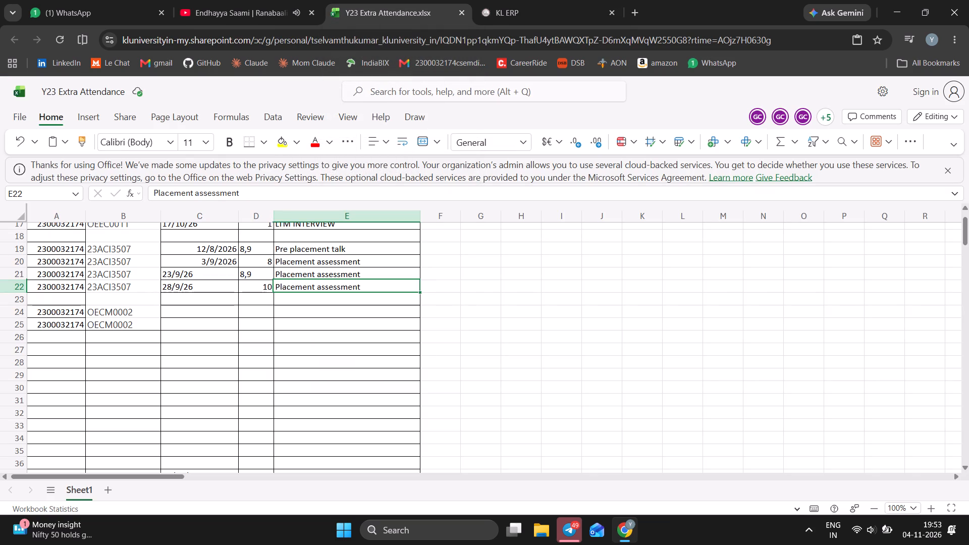
{"action": "left_click", "coordinate": [205, 316]}
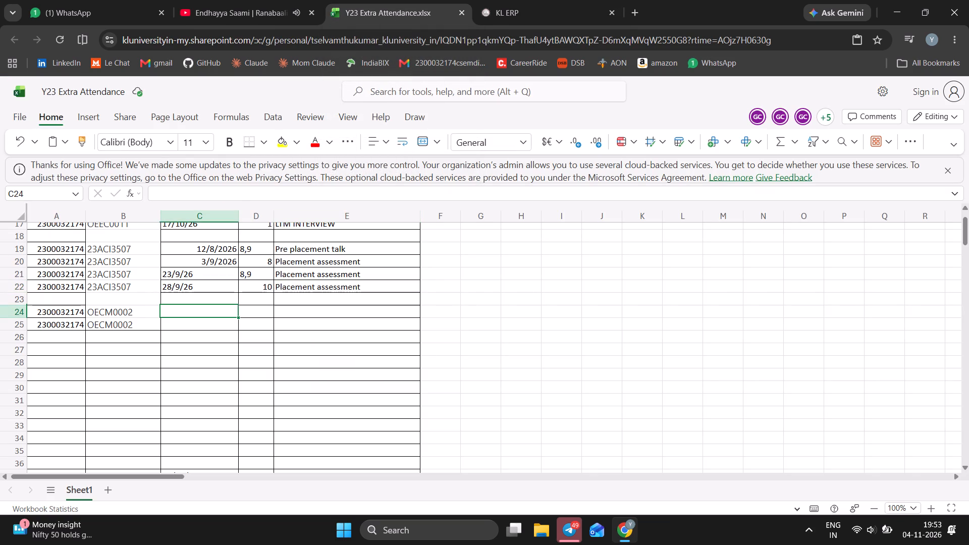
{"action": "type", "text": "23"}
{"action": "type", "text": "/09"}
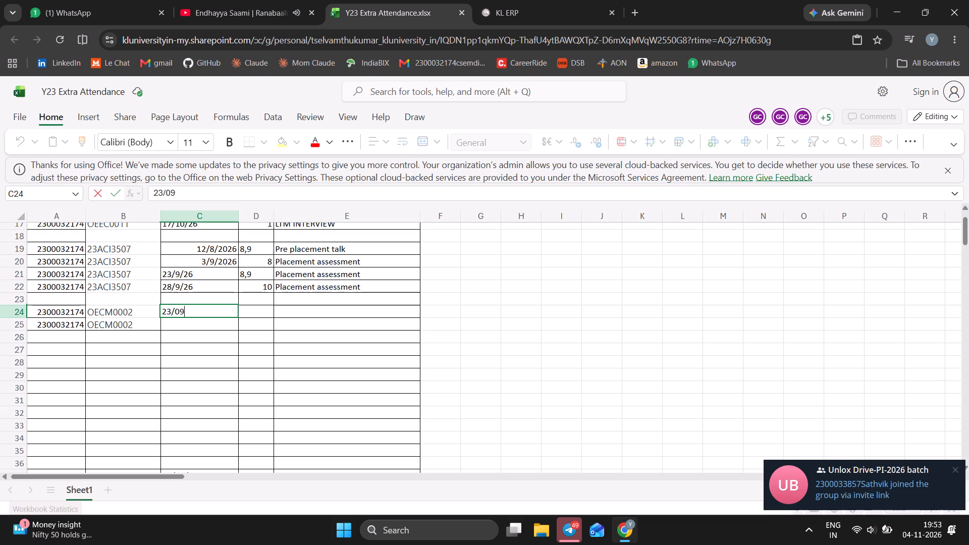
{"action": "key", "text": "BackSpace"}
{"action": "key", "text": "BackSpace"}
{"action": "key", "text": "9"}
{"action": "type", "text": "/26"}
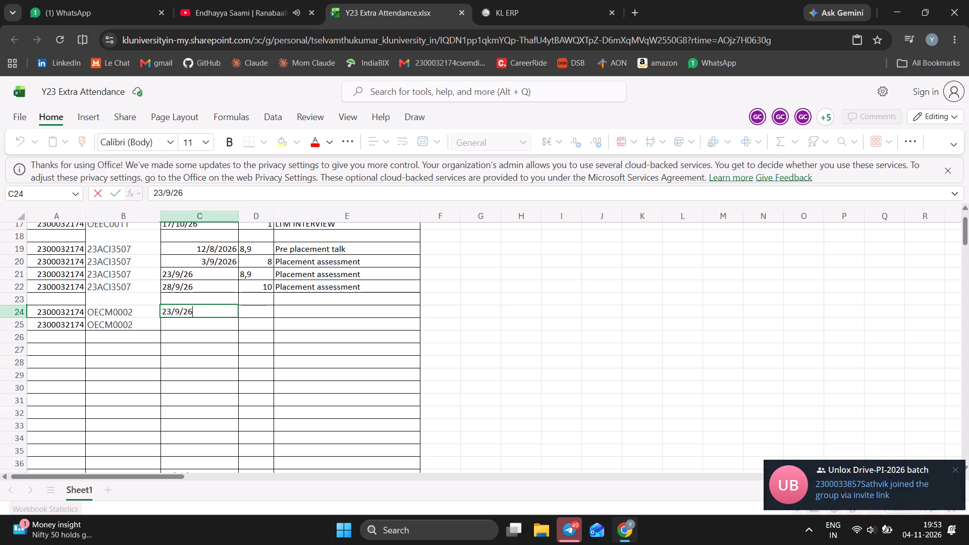
{"action": "left_click", "coordinate": [259, 311]}
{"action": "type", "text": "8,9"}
Enter the reason text "Inter" in cell E25 of the second OECM0002 row.
{"action": "left_click", "coordinate": [301, 318]}
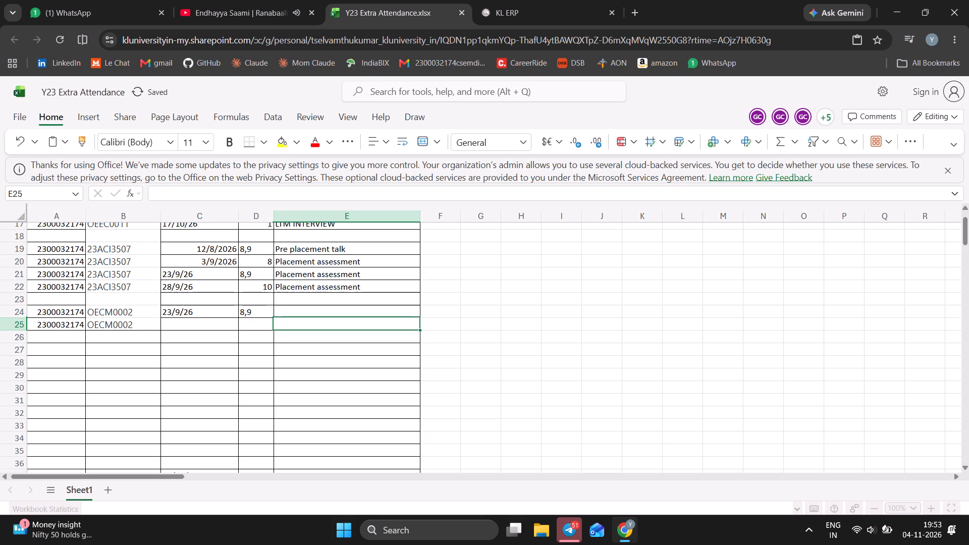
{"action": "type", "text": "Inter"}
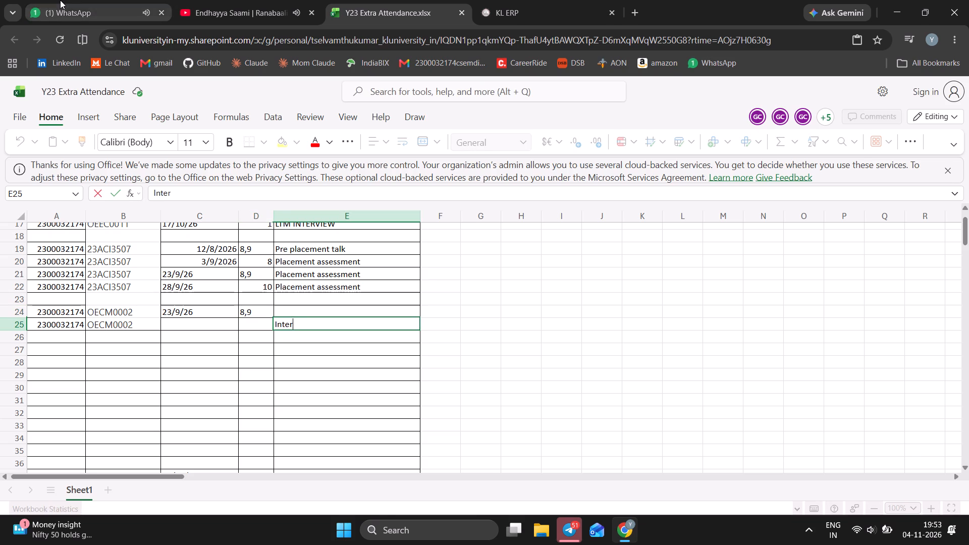
Switch to WhatsApp to attend to the incoming video call.
{"action": "left_click", "coordinate": [60, 0]}
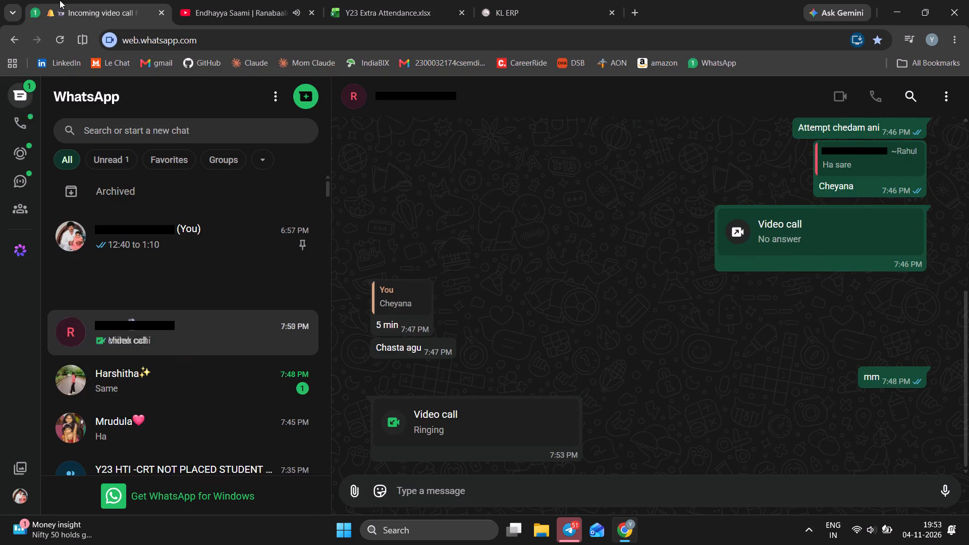
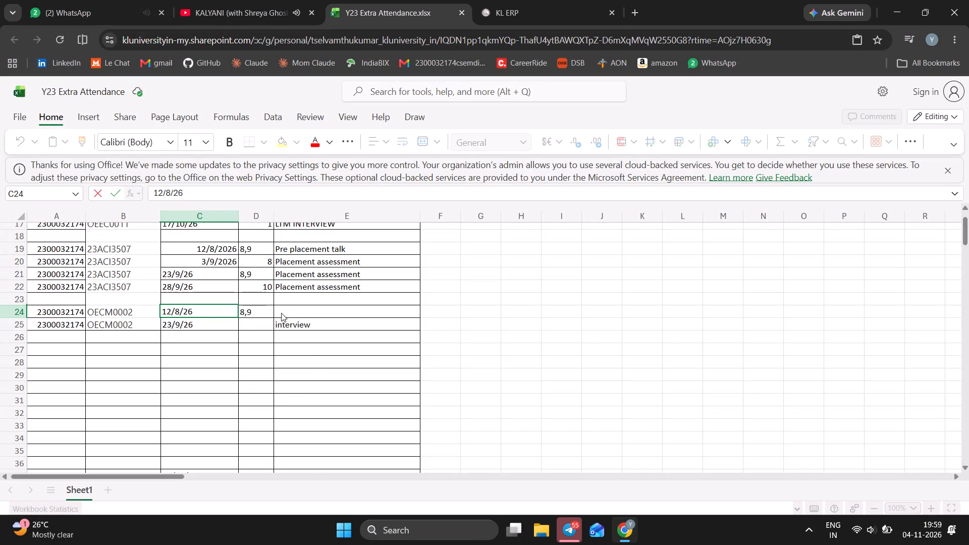
{"action": "left_click", "coordinate": [248, 322]}
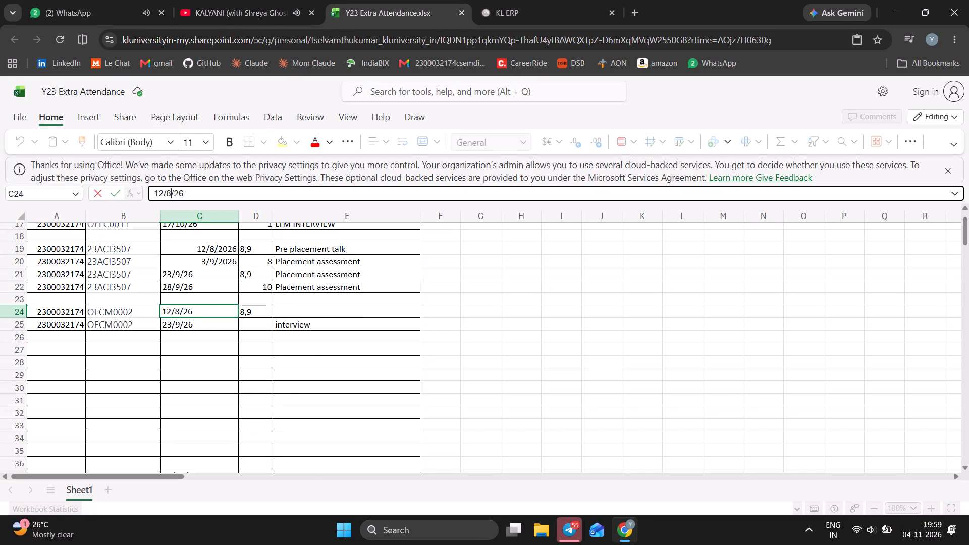
{"action": "left_click", "coordinate": [247, 326]}
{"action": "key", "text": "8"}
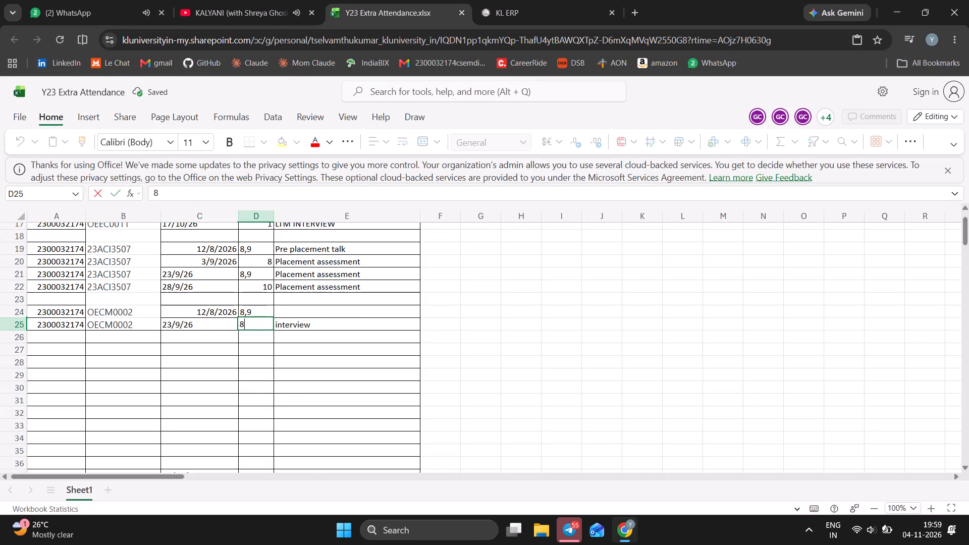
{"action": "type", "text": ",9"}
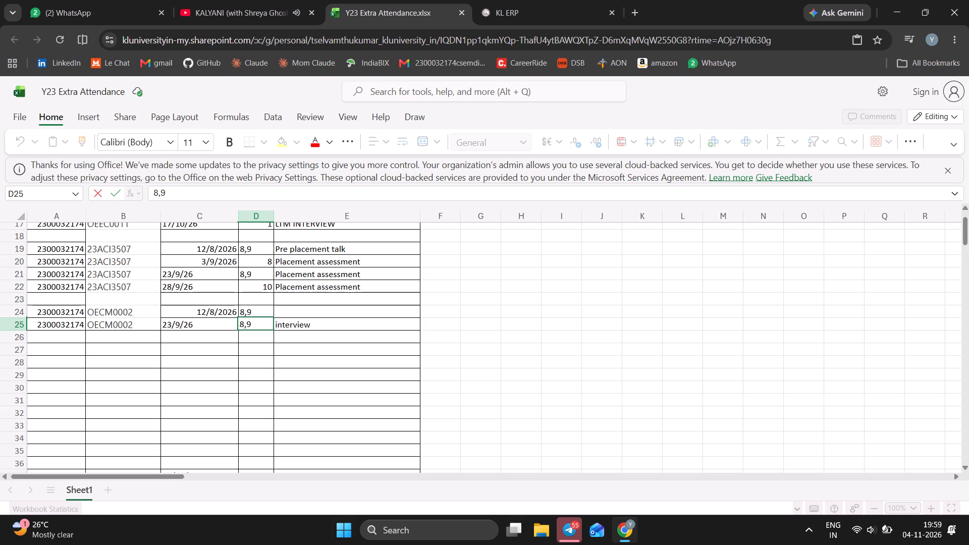
{"action": "left_click", "coordinate": [517, 0]}
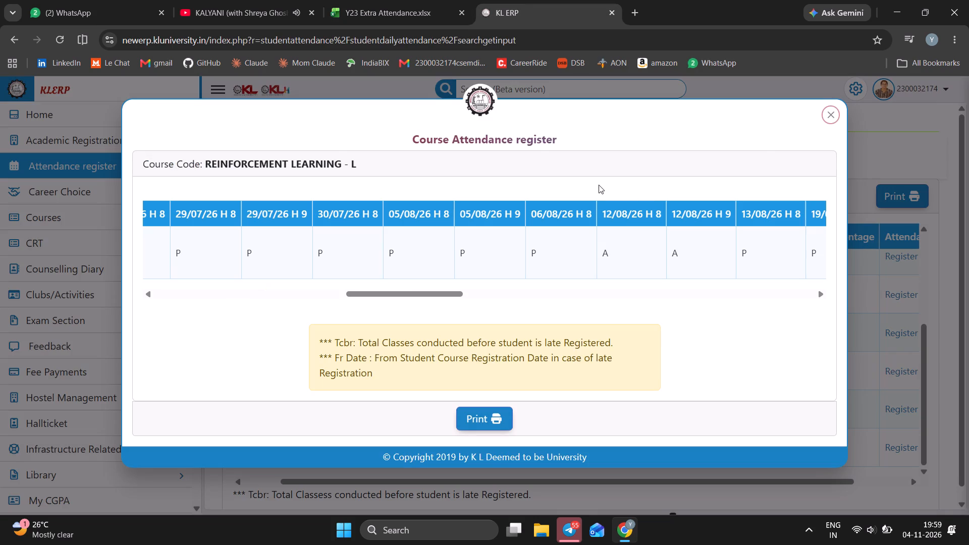
{"action": "left_click", "coordinate": [279, 15]}
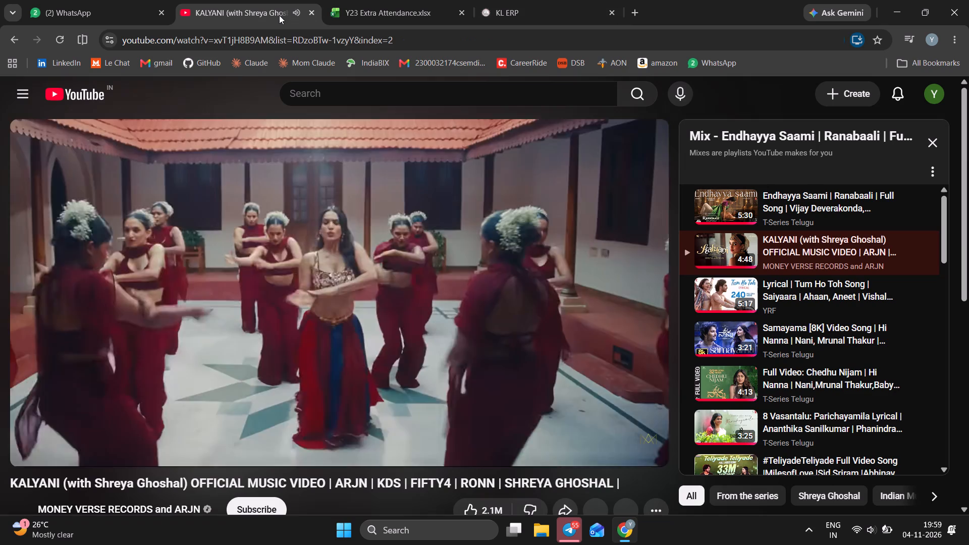
{"action": "left_click", "coordinate": [394, 2]}
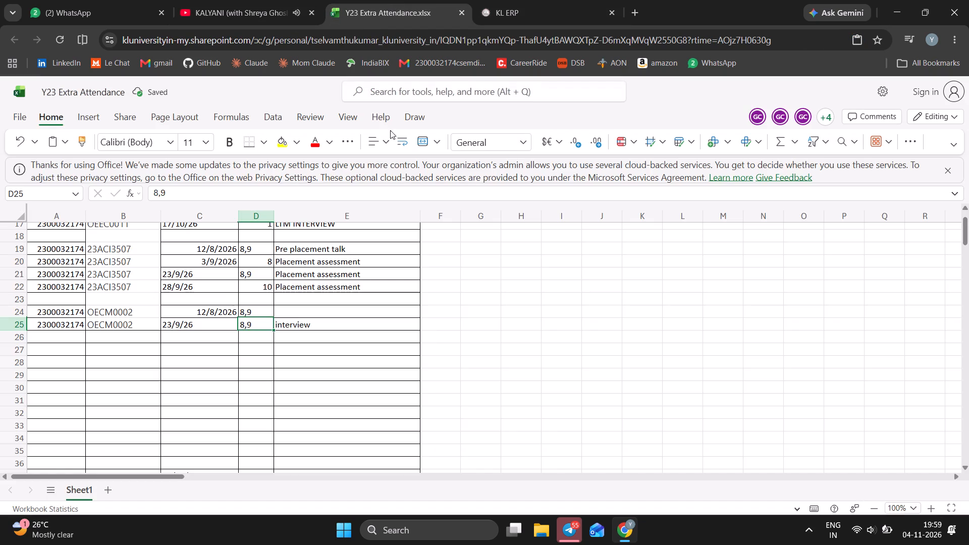
{"action": "left_click", "coordinate": [305, 310]}
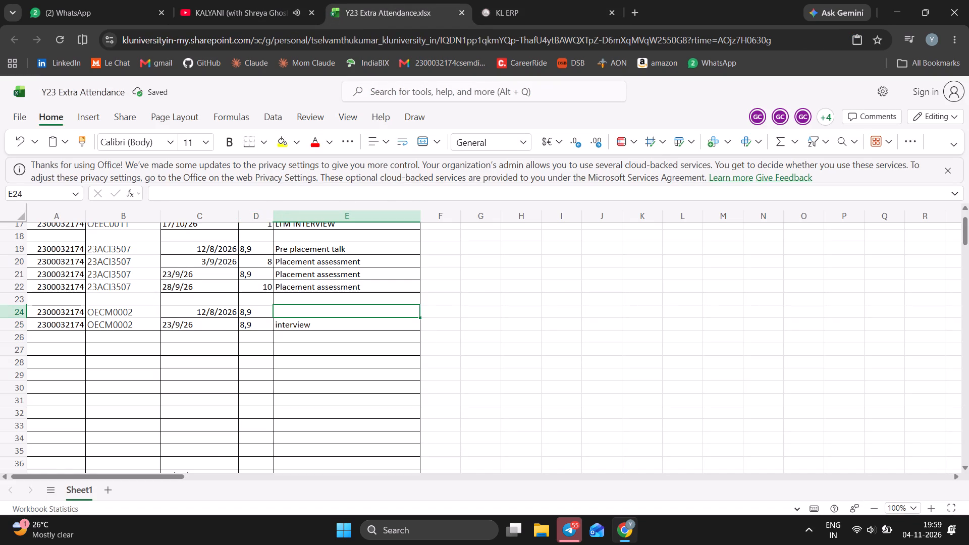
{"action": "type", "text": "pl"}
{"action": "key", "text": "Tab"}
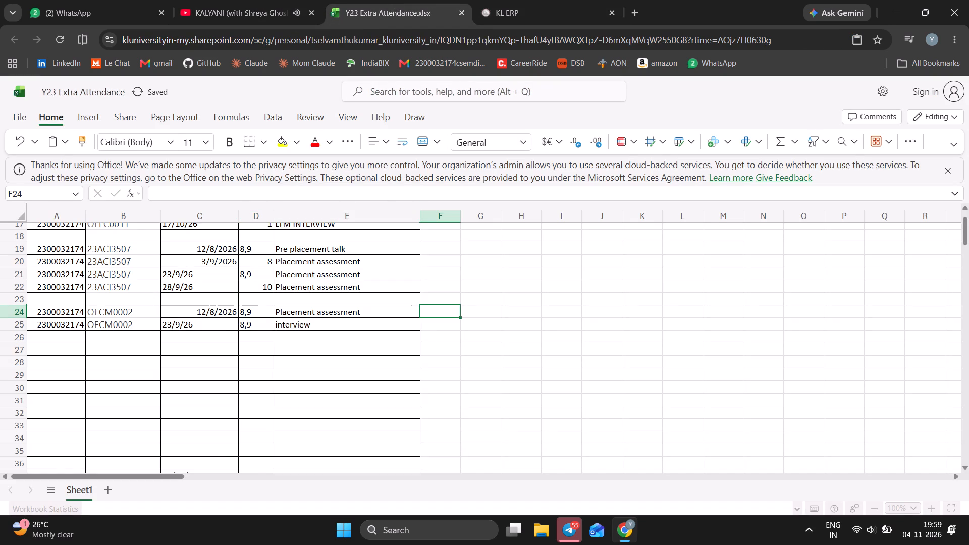
Switch to the KL ERP and close the Reinforcement Learning course attendance register.
{"action": "left_click", "coordinate": [511, 2]}
{"action": "left_click", "coordinate": [826, 113]}
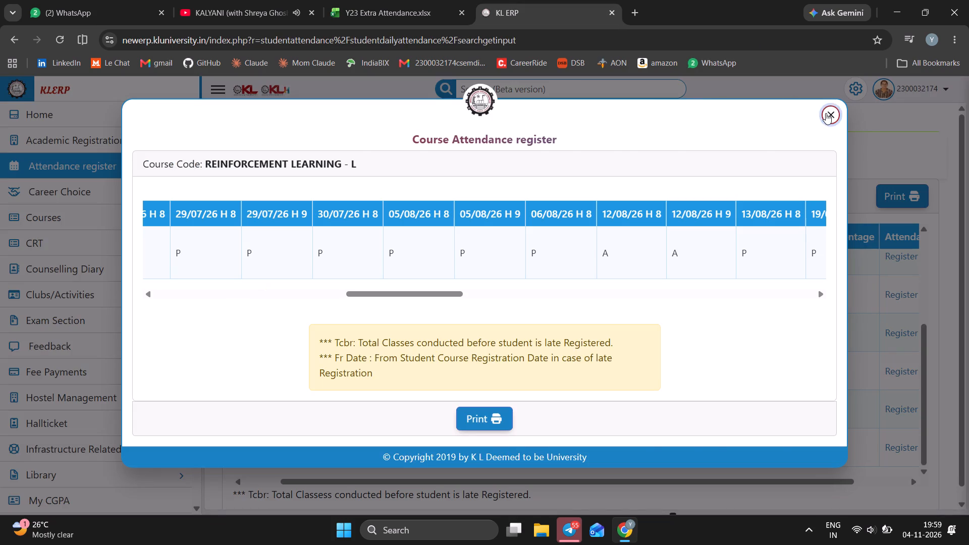
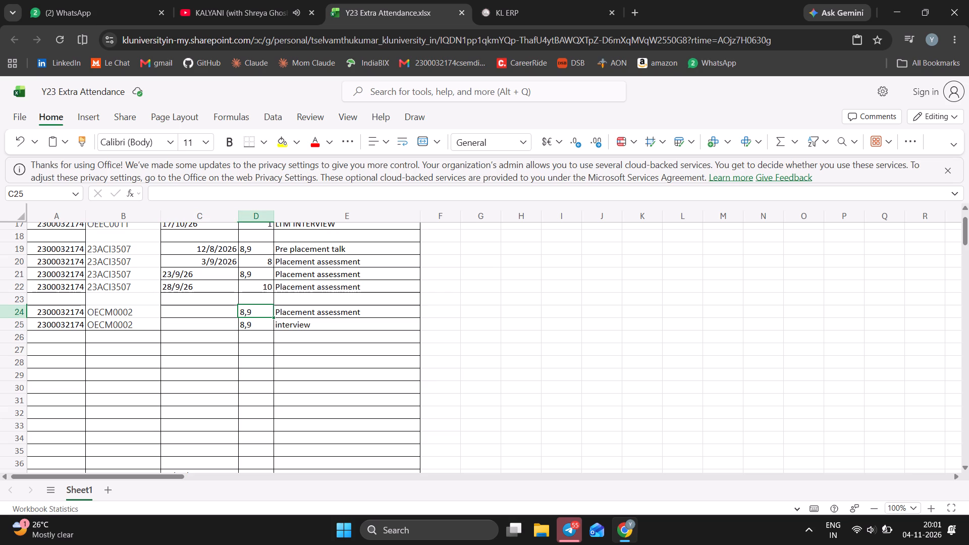
{"action": "key", "text": "BackSpace"}
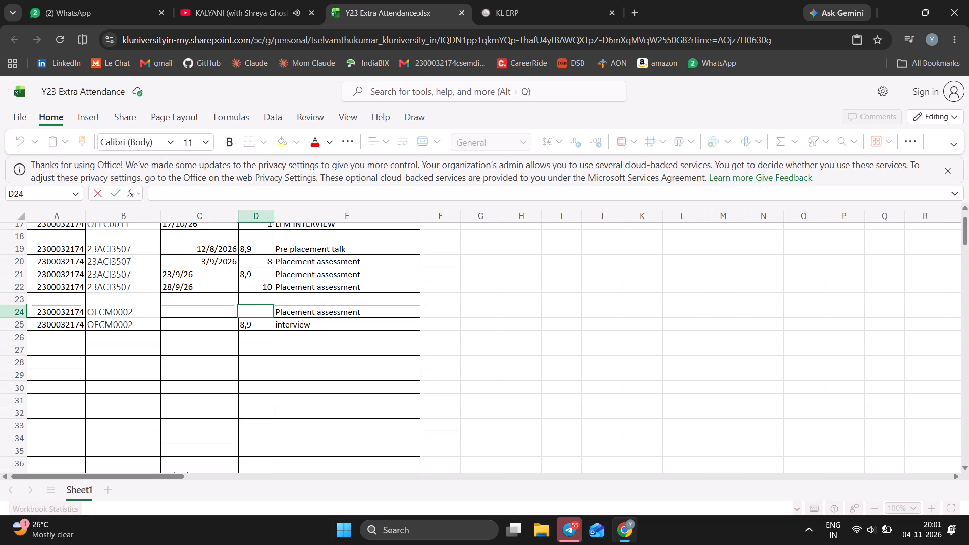
{"action": "left_click", "coordinate": [248, 326]}
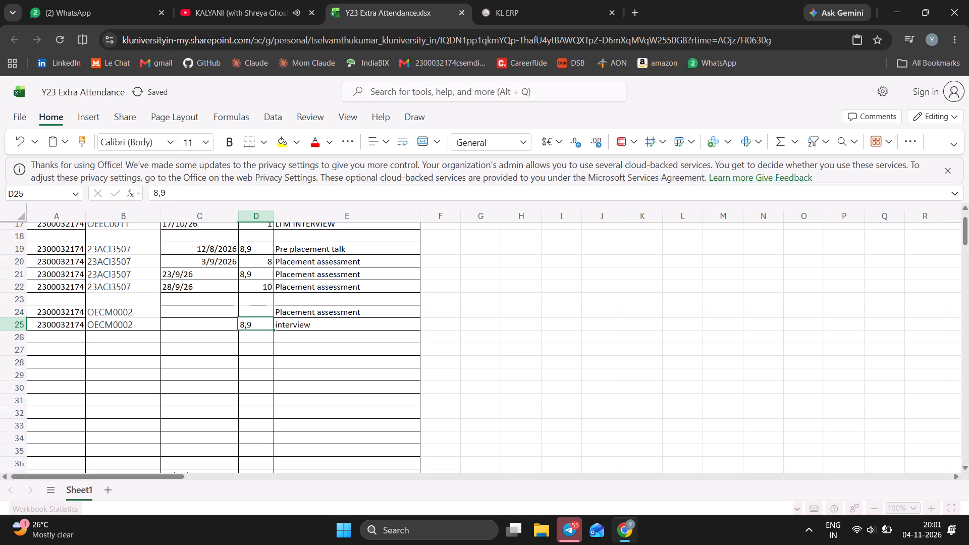
{"action": "key", "text": "BackSpace"}
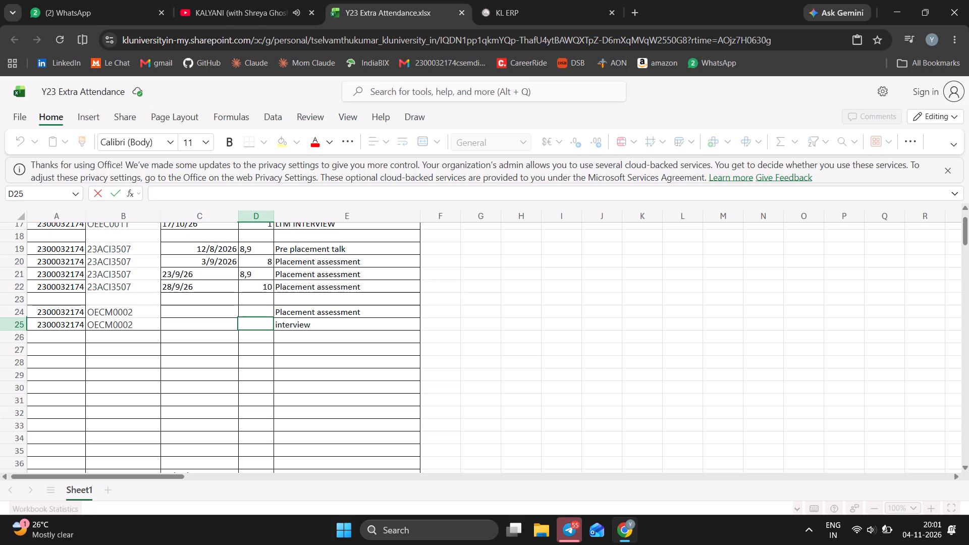
Switch to the KL ERP, examine the Cost Accounting (OECM0002) attendance register for absence dates and hours, and return to the attendance sheet.
{"action": "left_click", "coordinate": [522, 0]}
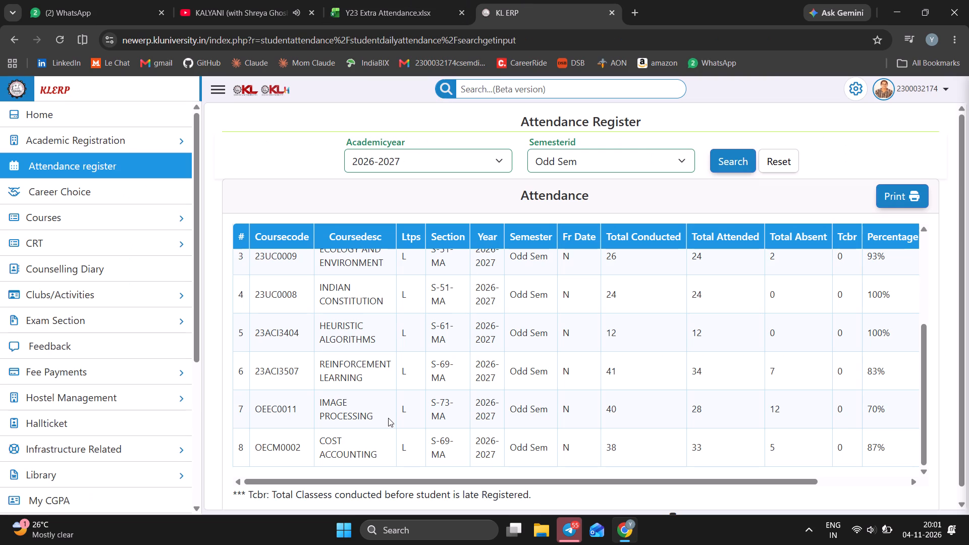
{"action": "scroll", "coordinate": [388, 412], "scroll_direction": "down", "scroll_amount": 1}
{"action": "left_click", "coordinate": [372, 0]}
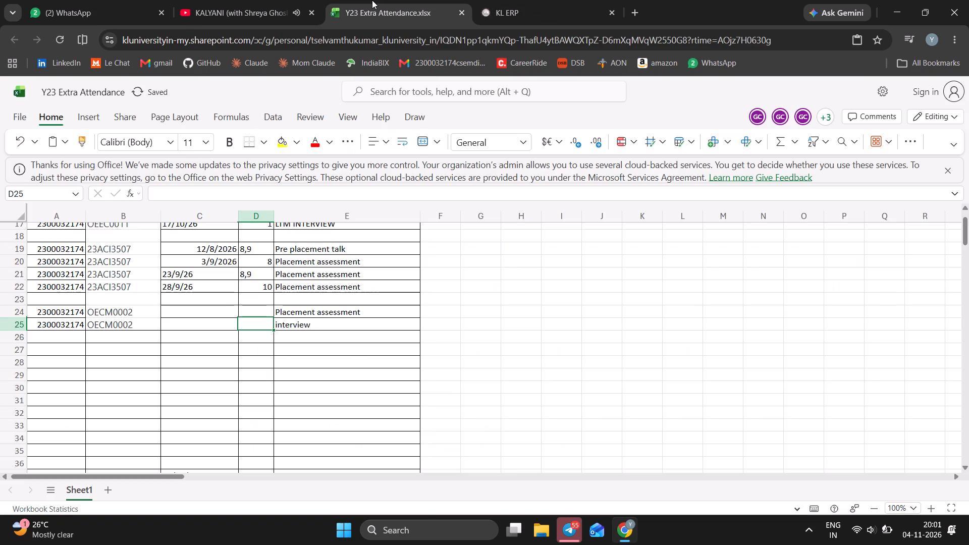
{"action": "left_click", "coordinate": [511, 0]}
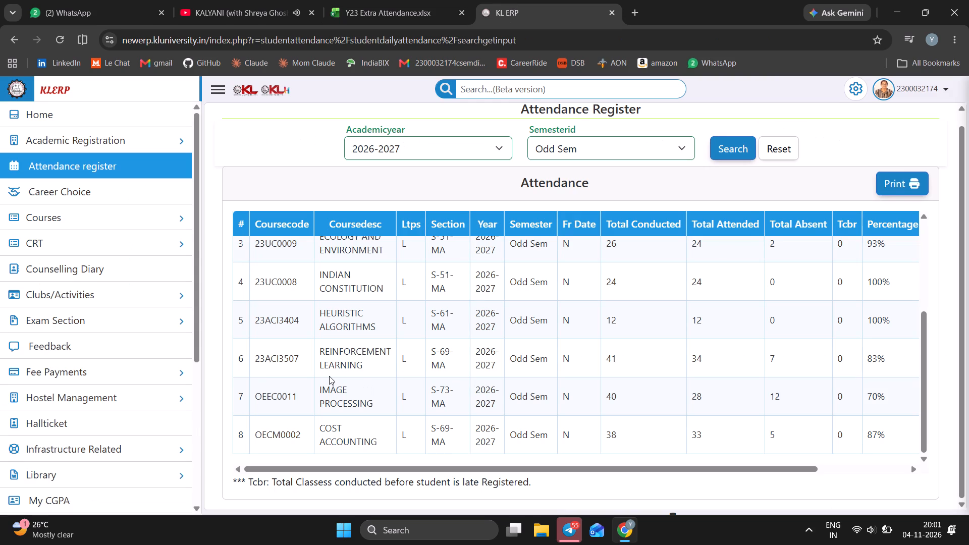
{"action": "scroll", "coordinate": [468, 408], "scroll_direction": "left", "scroll_amount": 8}
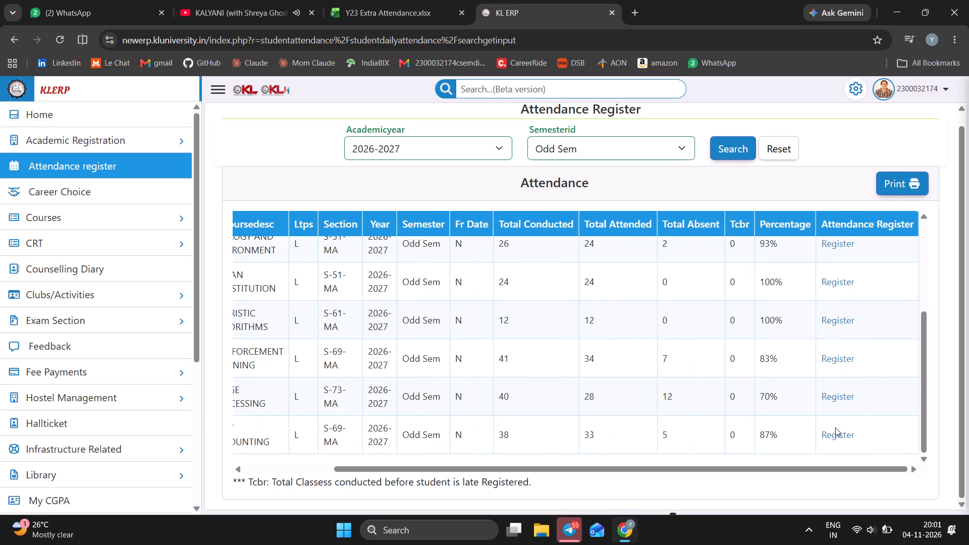
{"action": "left_click", "coordinate": [835, 437]}
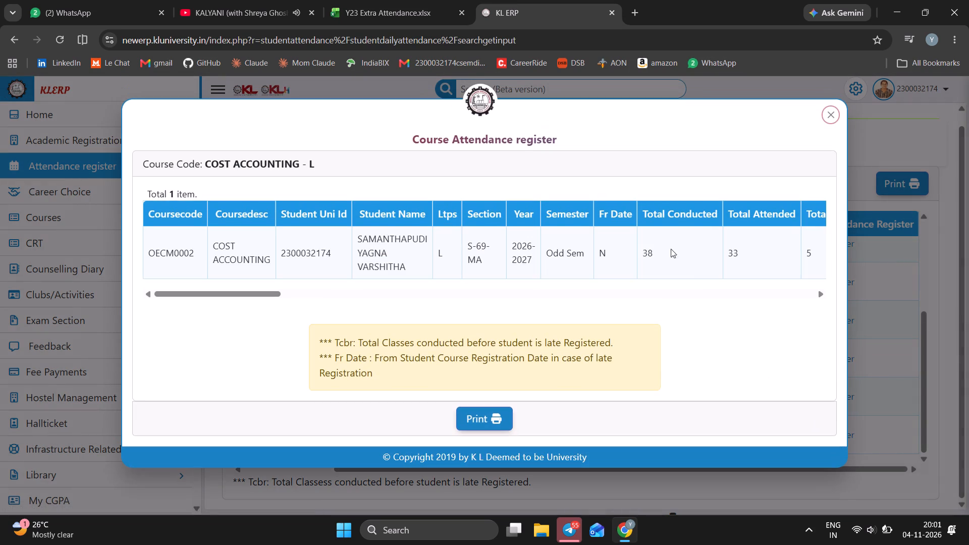
{"action": "scroll", "coordinate": [669, 242], "scroll_direction": "left", "scroll_amount": 9}
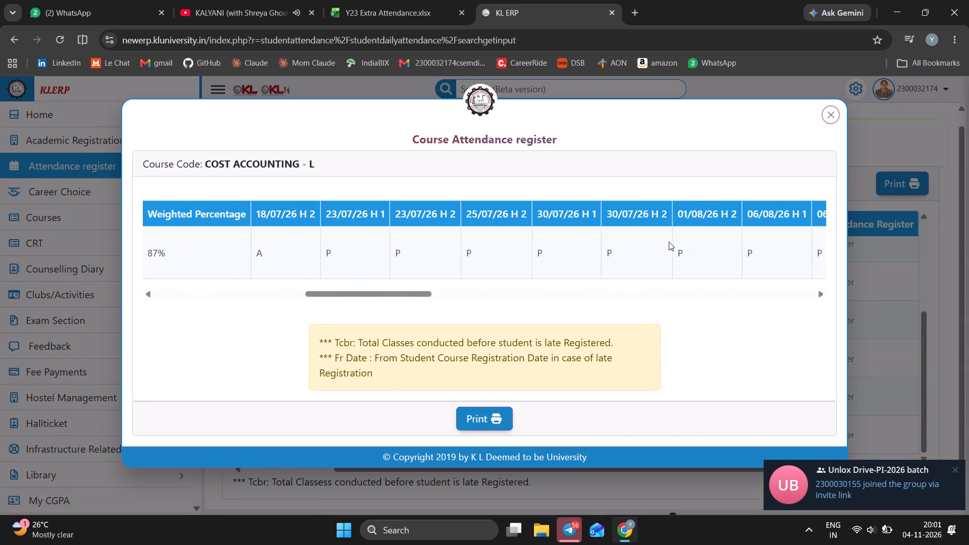
{"action": "scroll", "coordinate": [669, 242], "scroll_direction": "left", "scroll_amount": 11}
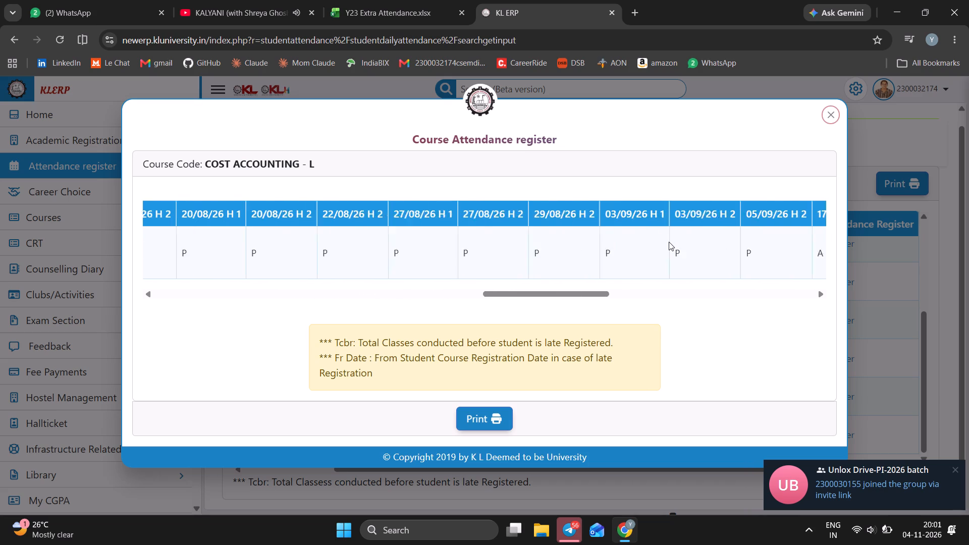
{"action": "scroll", "coordinate": [669, 242], "scroll_direction": "left", "scroll_amount": 6}
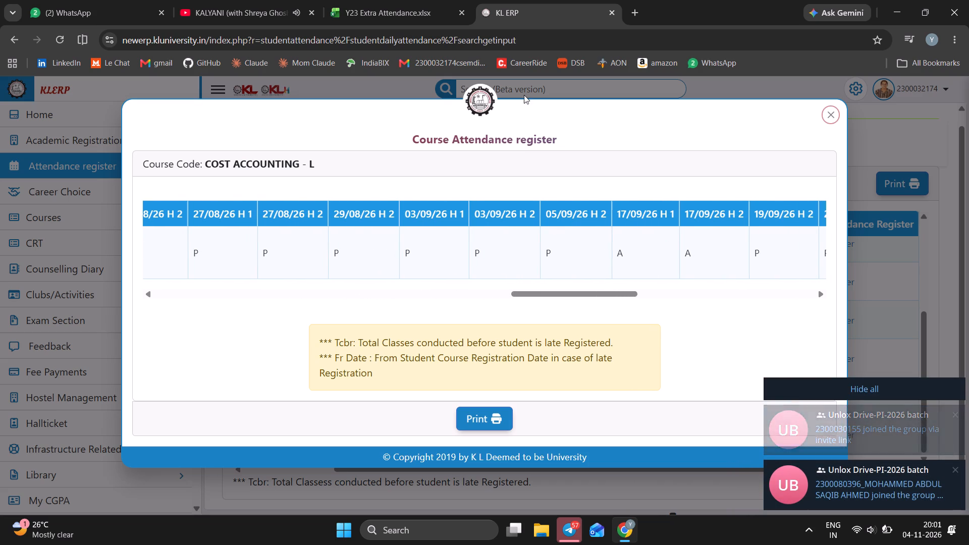
{"action": "left_click", "coordinate": [395, 12]}
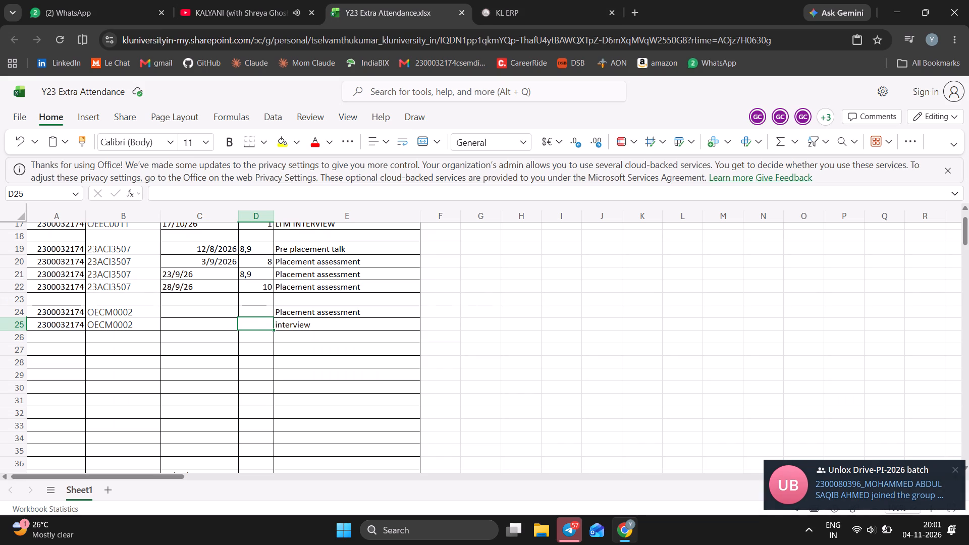
Fill in the OECM0002 Placement assessment row with date 17/9/26 and hours 1,2.
{"action": "left_click", "coordinate": [203, 316]}
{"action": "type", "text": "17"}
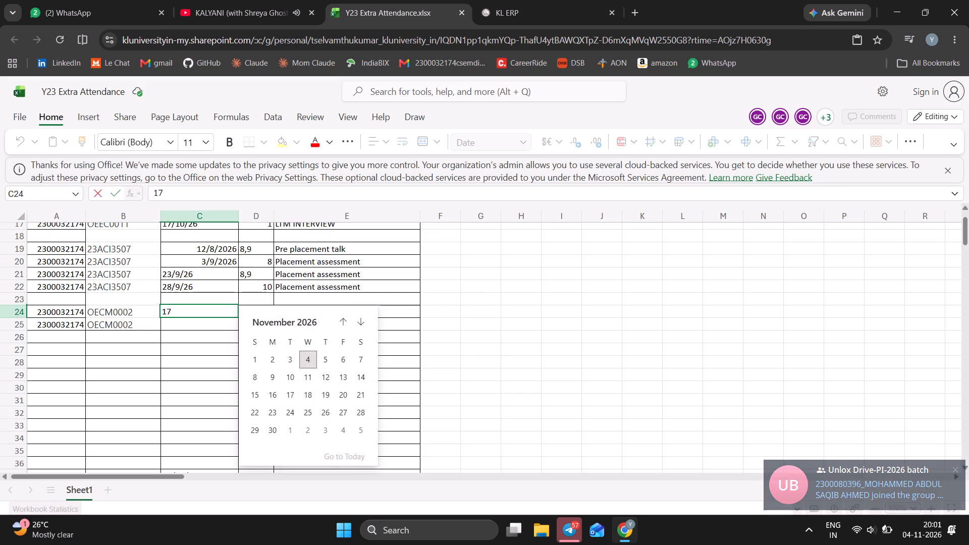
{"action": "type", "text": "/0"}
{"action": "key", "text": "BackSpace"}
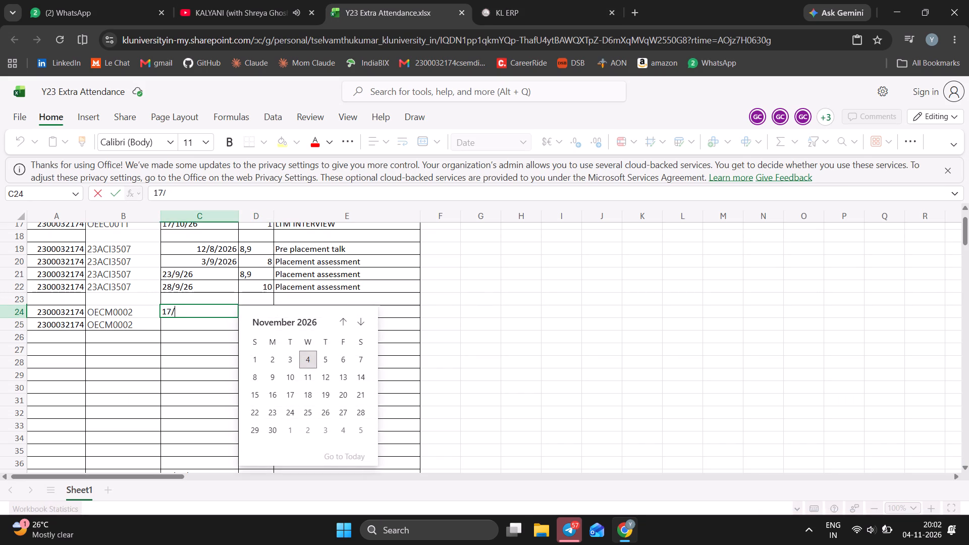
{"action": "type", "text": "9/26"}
{"action": "left_click", "coordinate": [218, 307]}
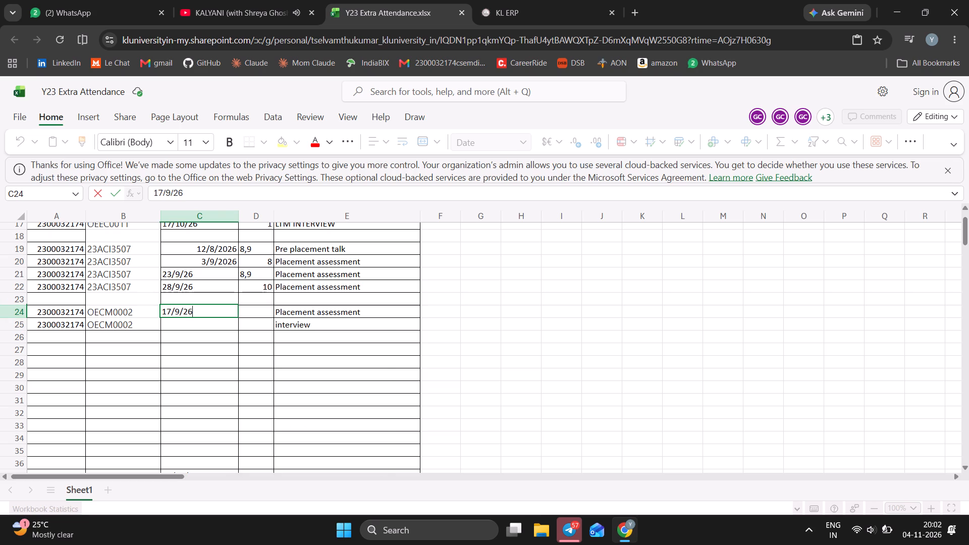
{"action": "left_click", "coordinate": [260, 311]}
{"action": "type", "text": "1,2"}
{"action": "left_click", "coordinate": [182, 331]}
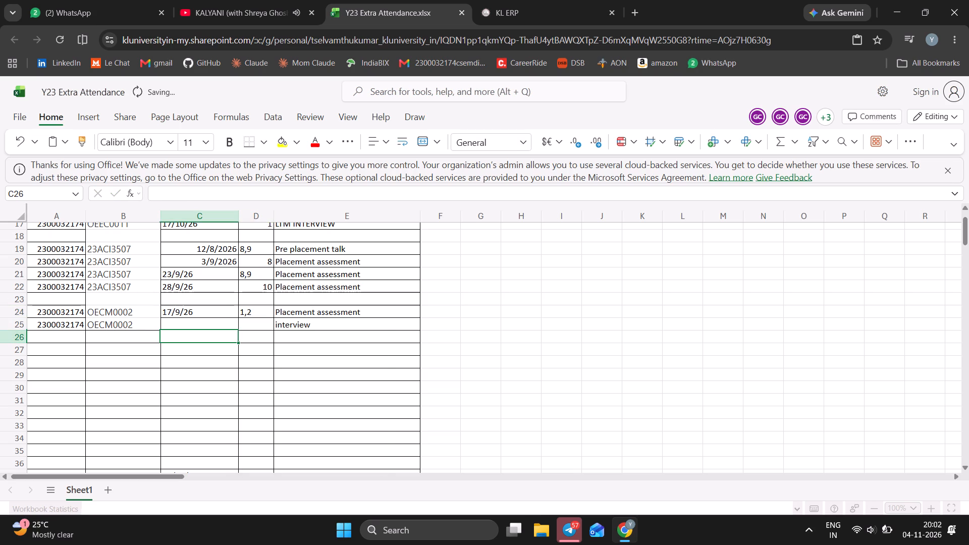
{"action": "left_click", "coordinate": [500, 0]}
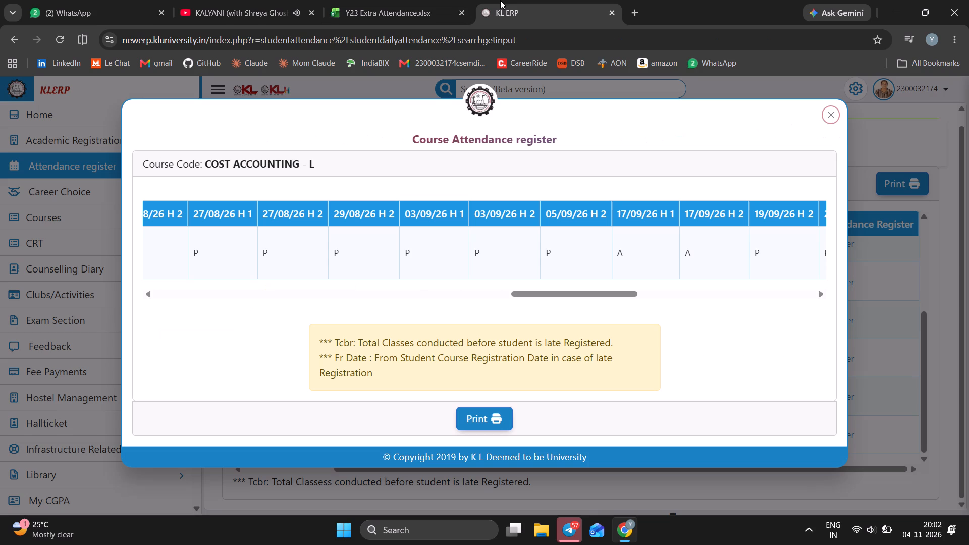
{"action": "scroll", "coordinate": [707, 230], "scroll_direction": "left", "scroll_amount": 2}
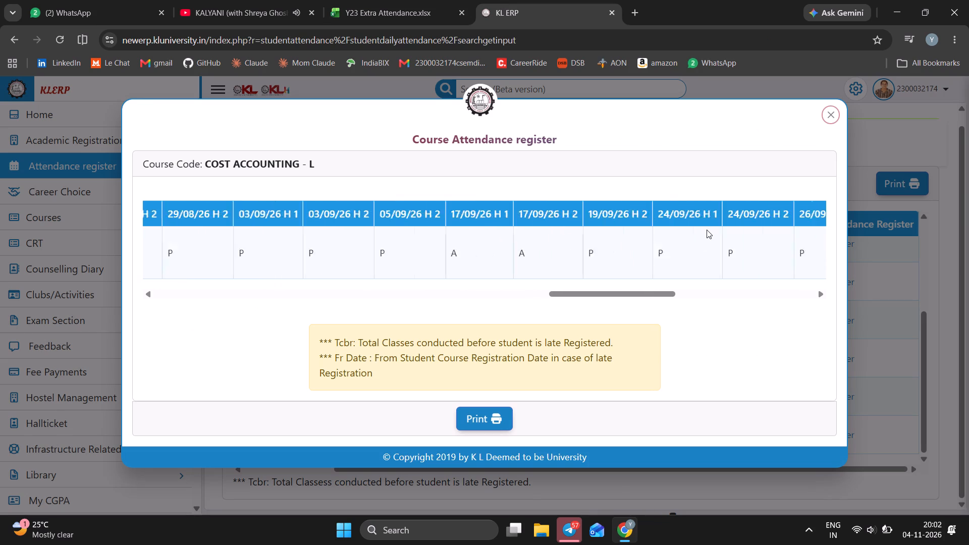
{"action": "scroll", "coordinate": [707, 230], "scroll_direction": "left", "scroll_amount": 14}
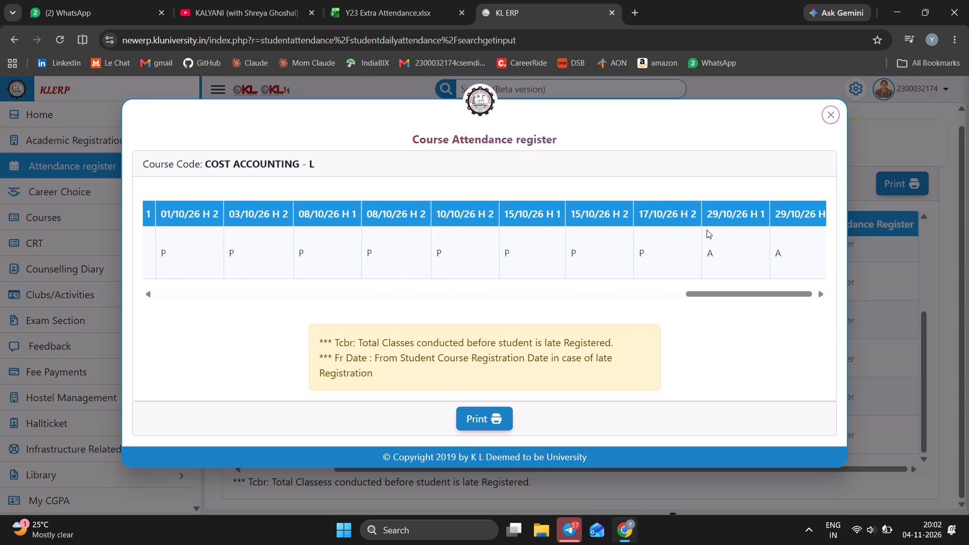
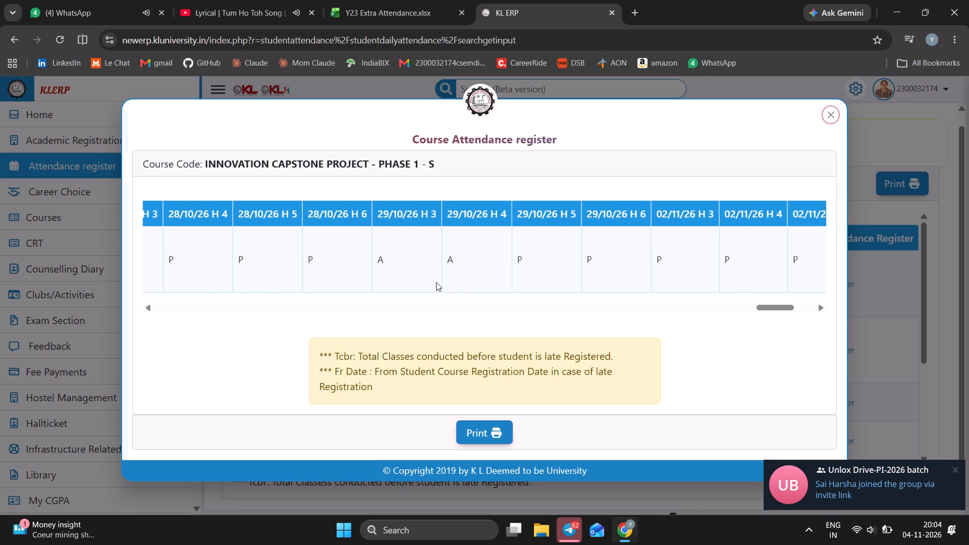
Examine the Innovation Capstone Project - Phase 1 attendance register for absence dates and hours.
{"action": "scroll", "coordinate": [436, 282], "scroll_direction": "right", "scroll_amount": 6}
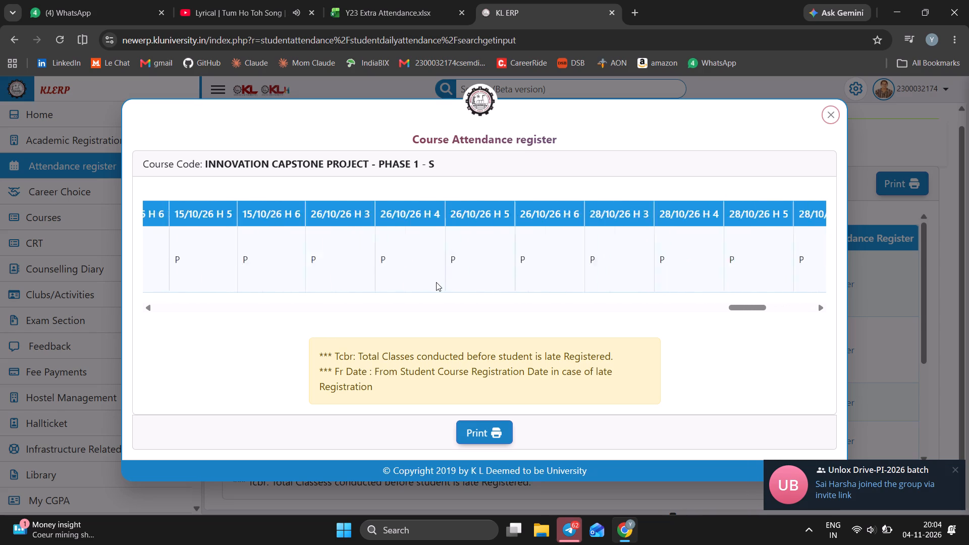
Examine the Innovation Capstone Project - Phase 1 (S) attendance register for absence dates and hours, then close it.
{"action": "scroll", "coordinate": [436, 282], "scroll_direction": "right", "scroll_amount": 10}
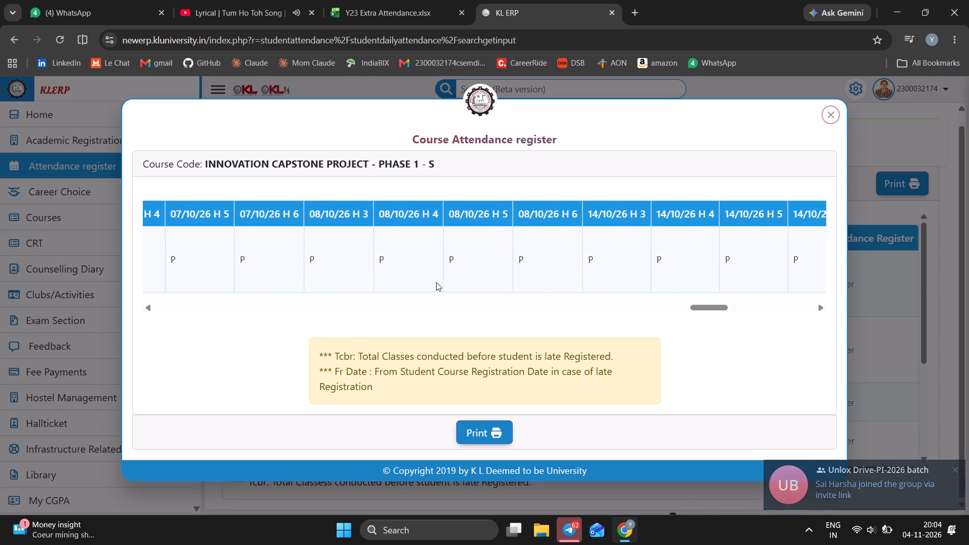
{"action": "scroll", "coordinate": [436, 282], "scroll_direction": "right", "scroll_amount": 11}
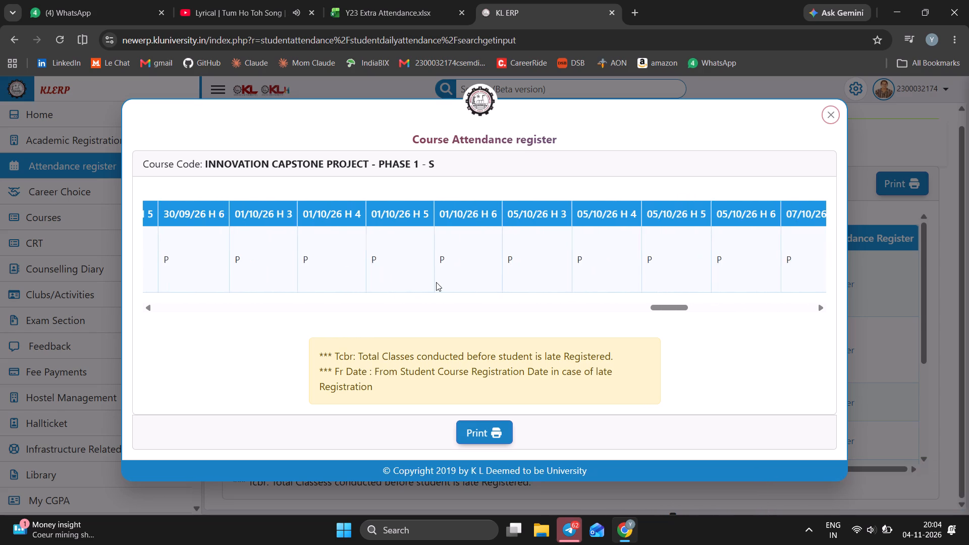
{"action": "scroll", "coordinate": [436, 282], "scroll_direction": "right", "scroll_amount": 9}
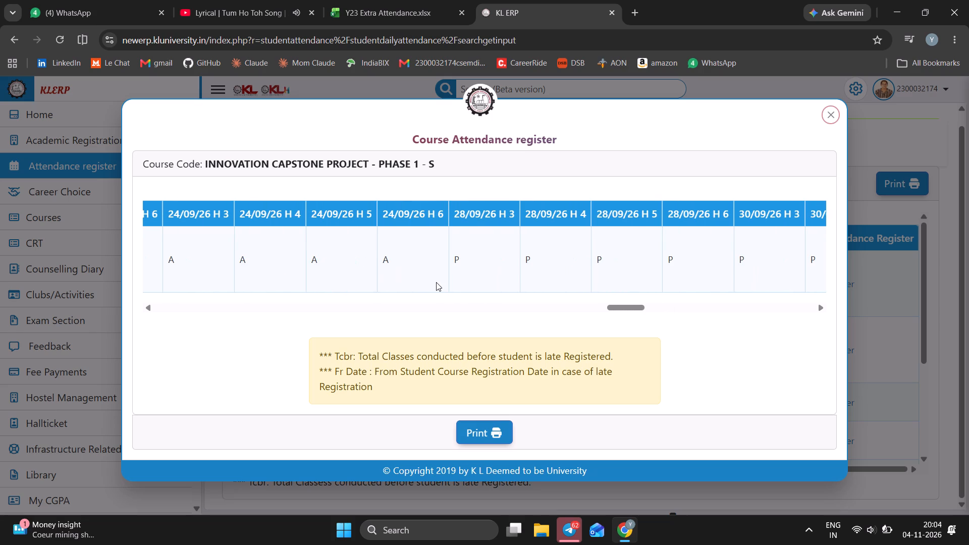
{"action": "scroll", "coordinate": [436, 282], "scroll_direction": "right", "scroll_amount": 2}
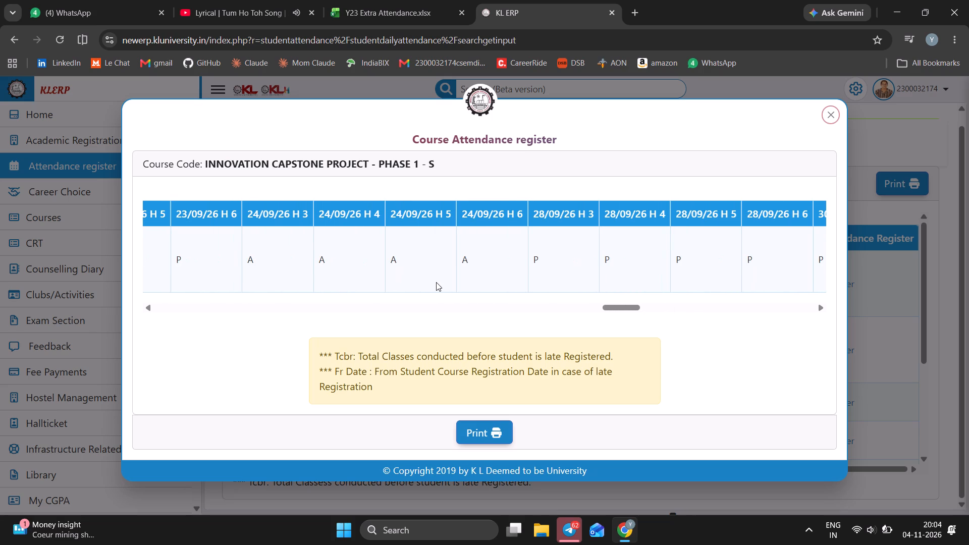
{"action": "scroll", "coordinate": [436, 282], "scroll_direction": "right", "scroll_amount": 1}
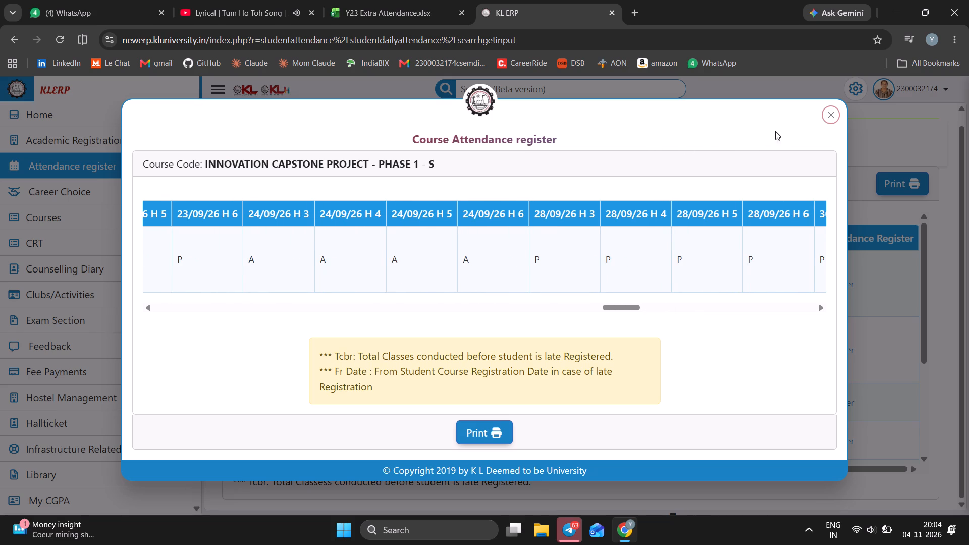
{"action": "left_click", "coordinate": [836, 121]}
Copy course code 23IE4055A from the attendance list and enter it as plain text in B27 and B28 of the Y23 Extra Attendance sheet.
{"action": "scroll", "coordinate": [501, 256], "scroll_direction": "right", "scroll_amount": 2}
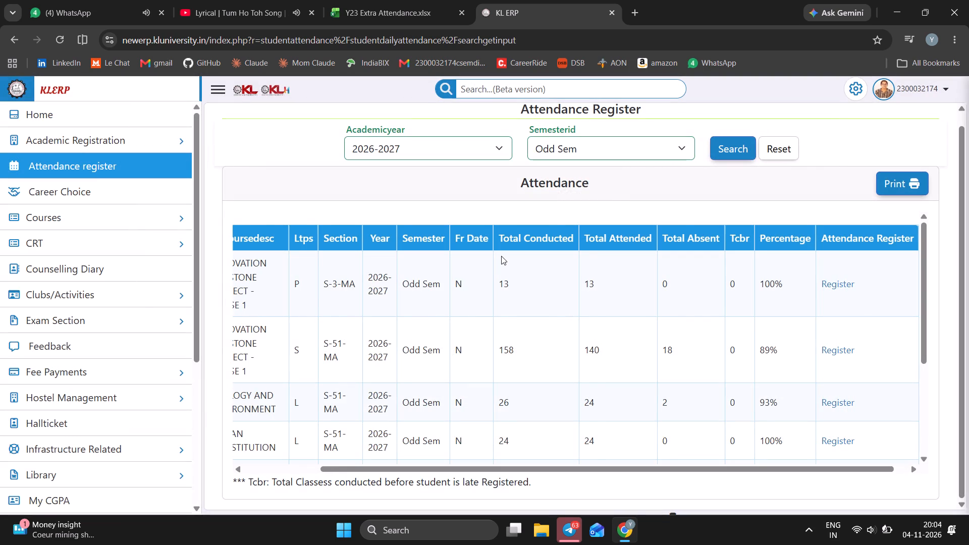
{"action": "scroll", "coordinate": [501, 256], "scroll_direction": "right", "scroll_amount": 3}
{"action": "left_click_drag", "start_coordinate": [296, 345], "coordinate": [247, 345]}
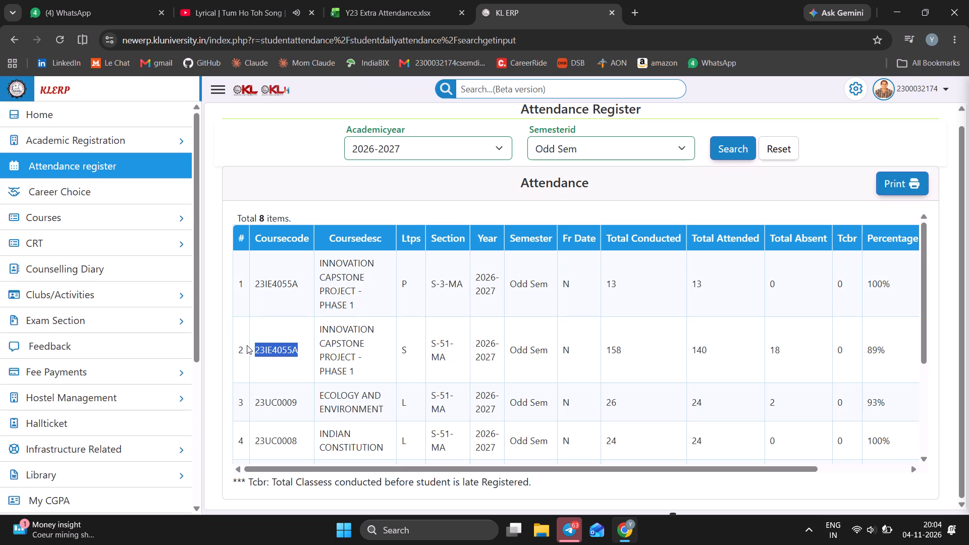
{"action": "key", "text": "ctrl+c"}
{"action": "left_click", "coordinate": [410, 0]}
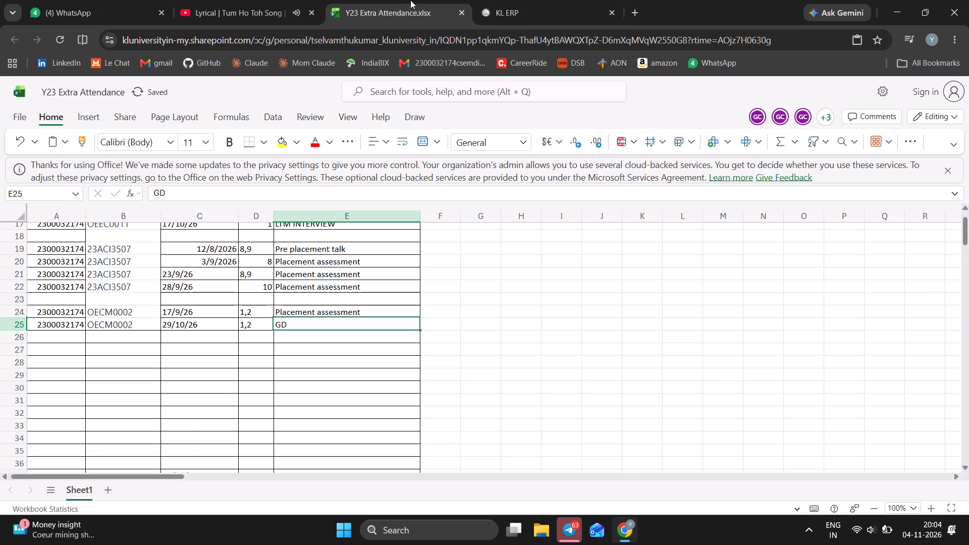
{"action": "left_click", "coordinate": [116, 350]}
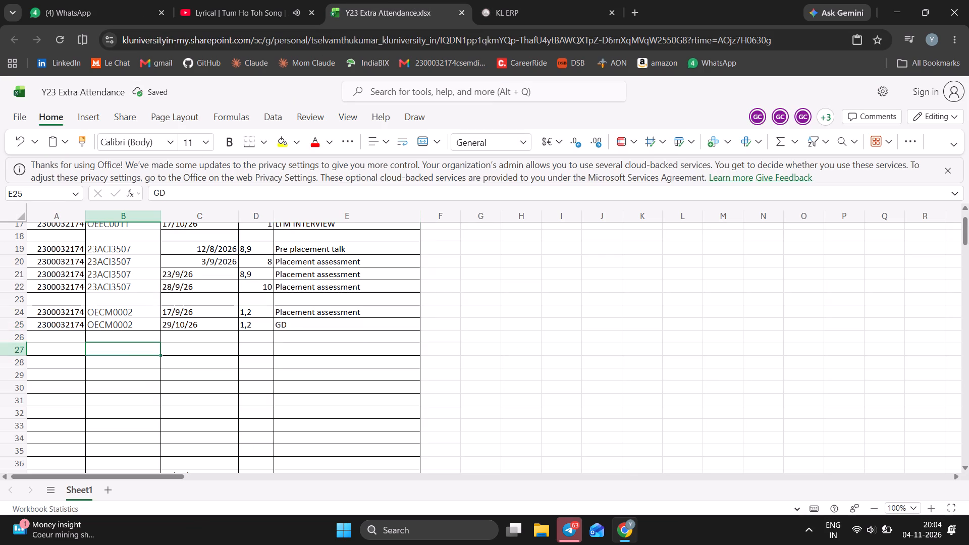
{"action": "key", "text": "ctrl+v"}
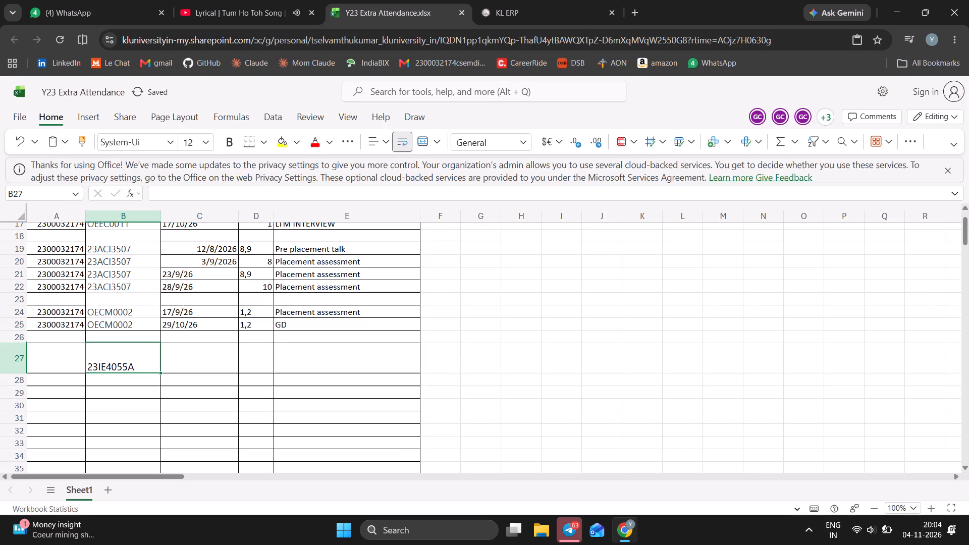
{"action": "key", "text": "ctrl+z"}
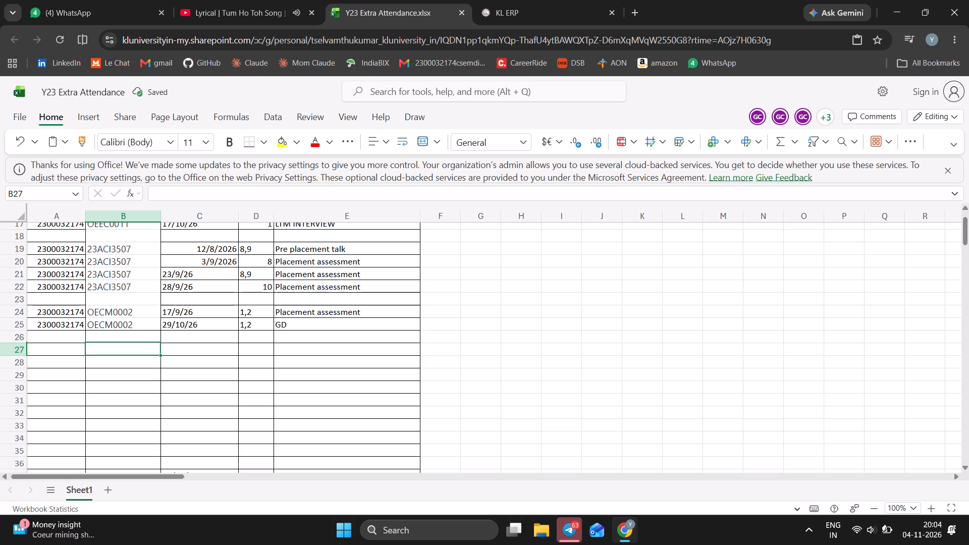
{"action": "left_click", "coordinate": [176, 195]}
{"action": "key", "text": "ctrl+c"}
{"action": "key", "text": "ctrl+v"}
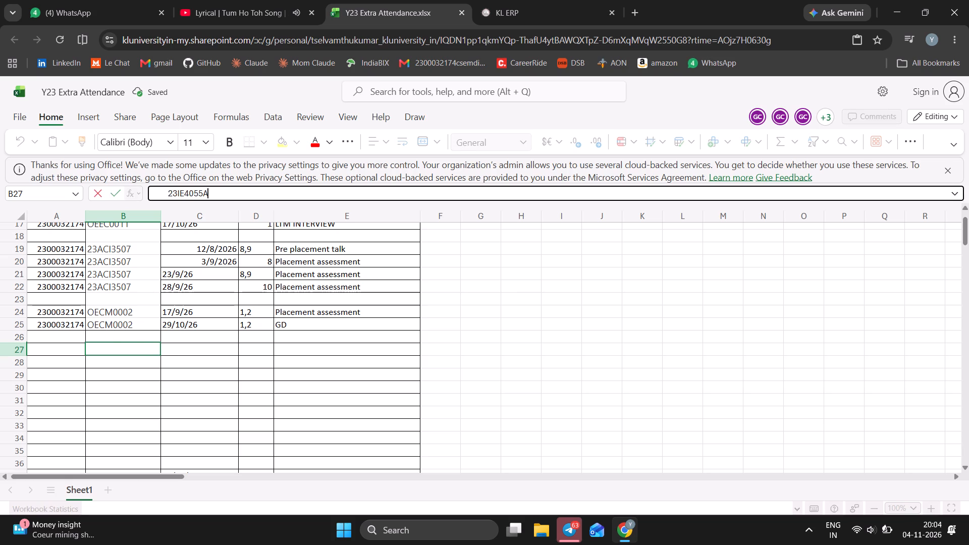
{"action": "left_click", "coordinate": [109, 362]}
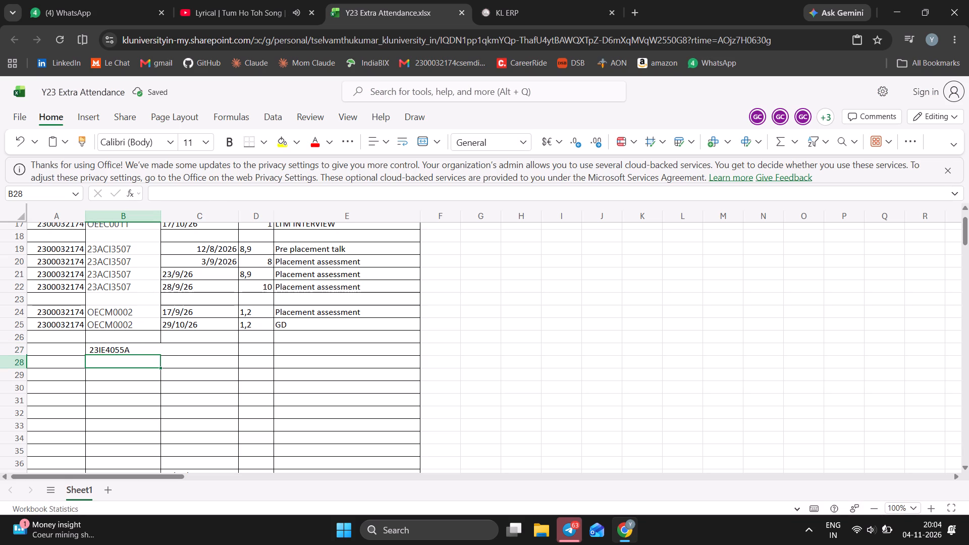
{"action": "left_click", "coordinate": [210, 190]}
{"action": "key", "text": "ctrl+v"}
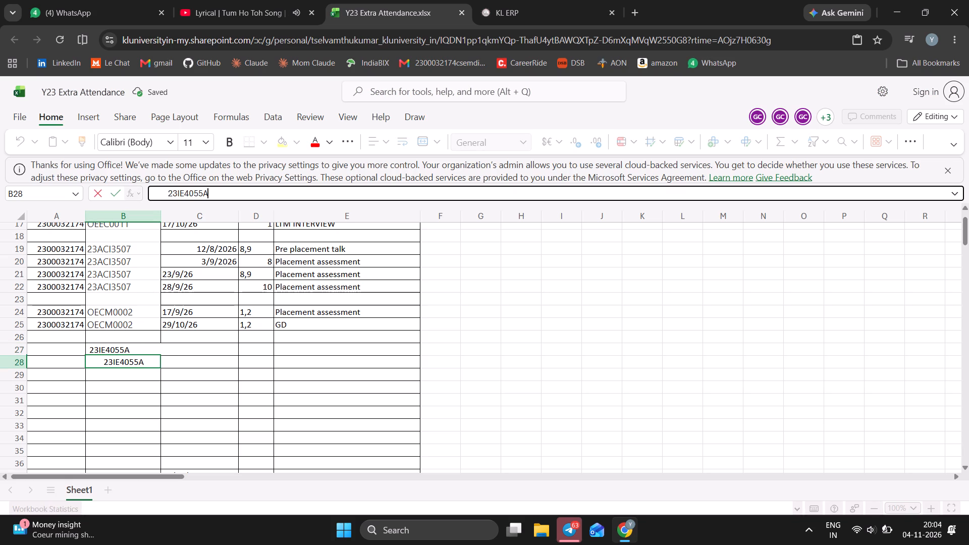
{"action": "left_click", "coordinate": [54, 347]}
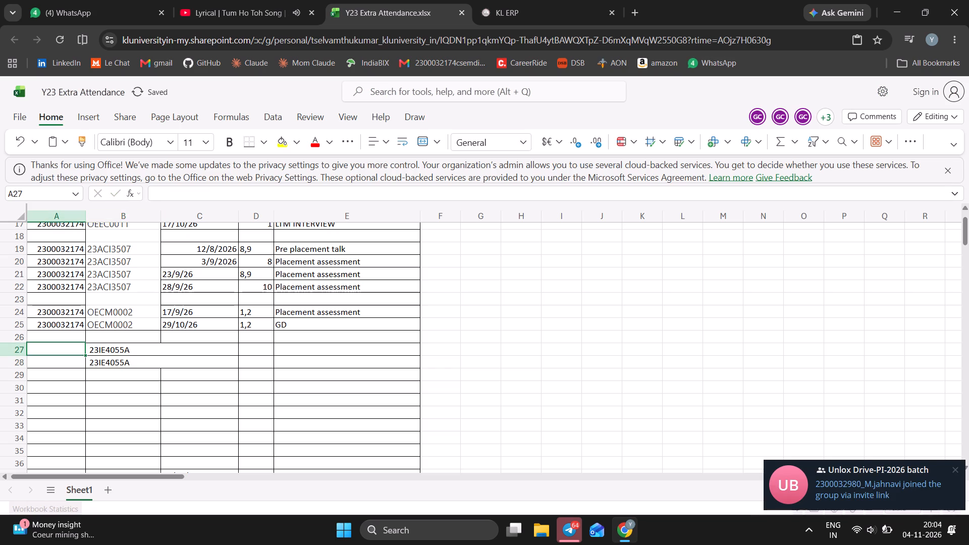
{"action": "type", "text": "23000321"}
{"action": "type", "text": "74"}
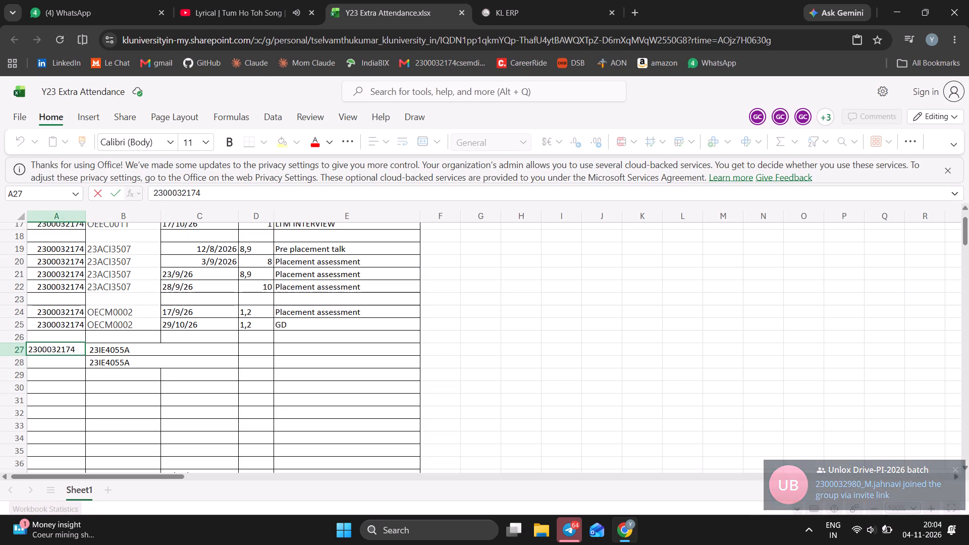
{"action": "left_click", "coordinate": [43, 363]}
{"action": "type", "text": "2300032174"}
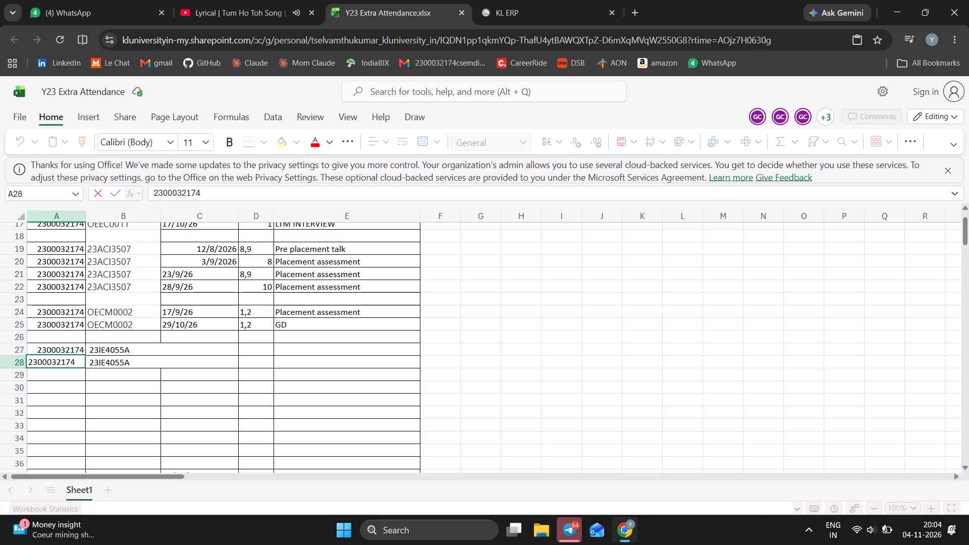
{"action": "left_click", "coordinate": [180, 350]}
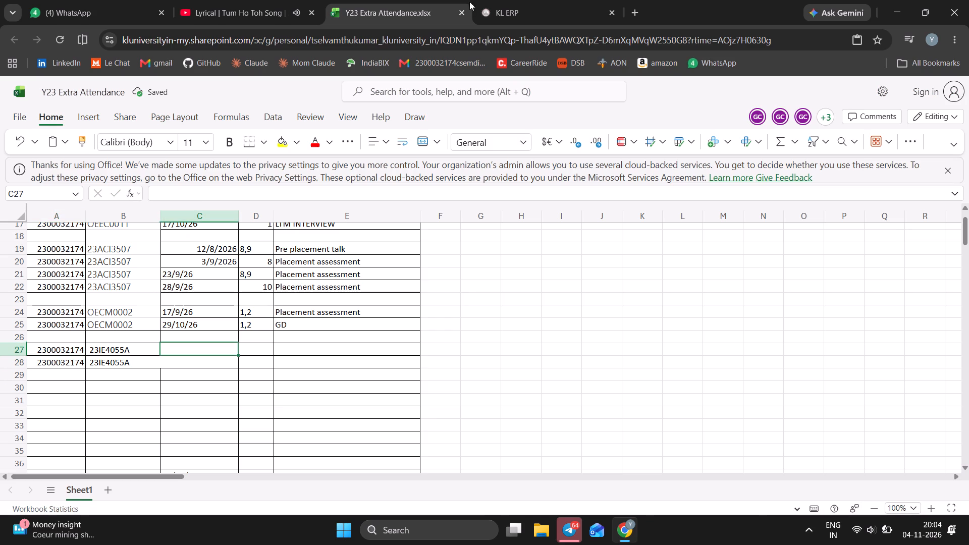
Switch to the KL ERP and examine the Innovation Capstone Project - Phase 1 (S) register from July to early September for absence dates and hours.
{"action": "left_click", "coordinate": [486, 0]}
{"action": "scroll", "coordinate": [617, 304], "scroll_direction": "left", "scroll_amount": 6}
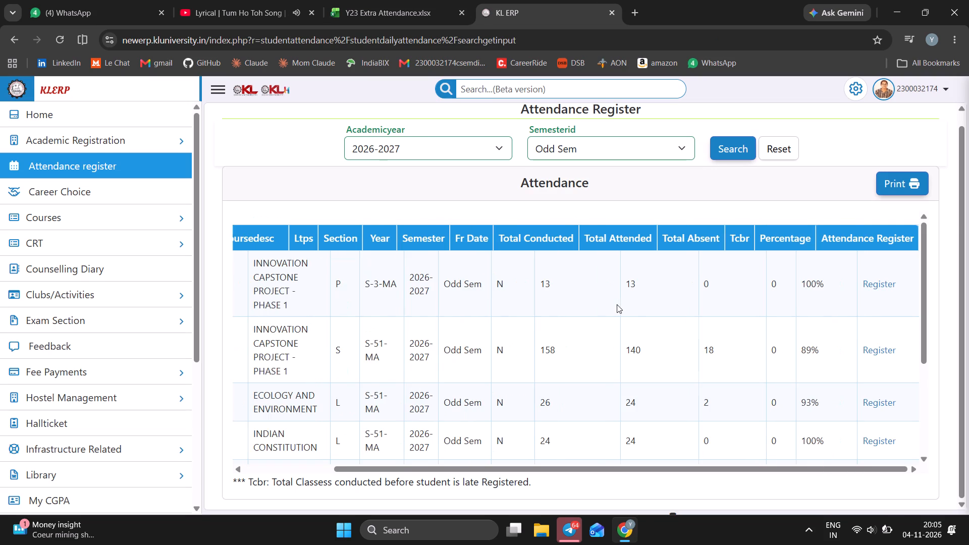
{"action": "scroll", "coordinate": [617, 304], "scroll_direction": "left", "scroll_amount": 1}
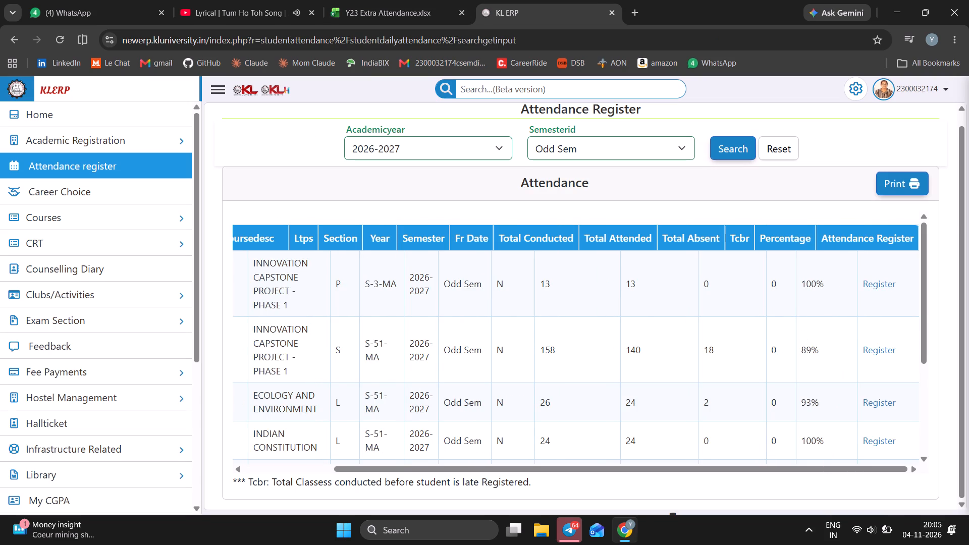
{"action": "left_click", "coordinate": [829, 350]}
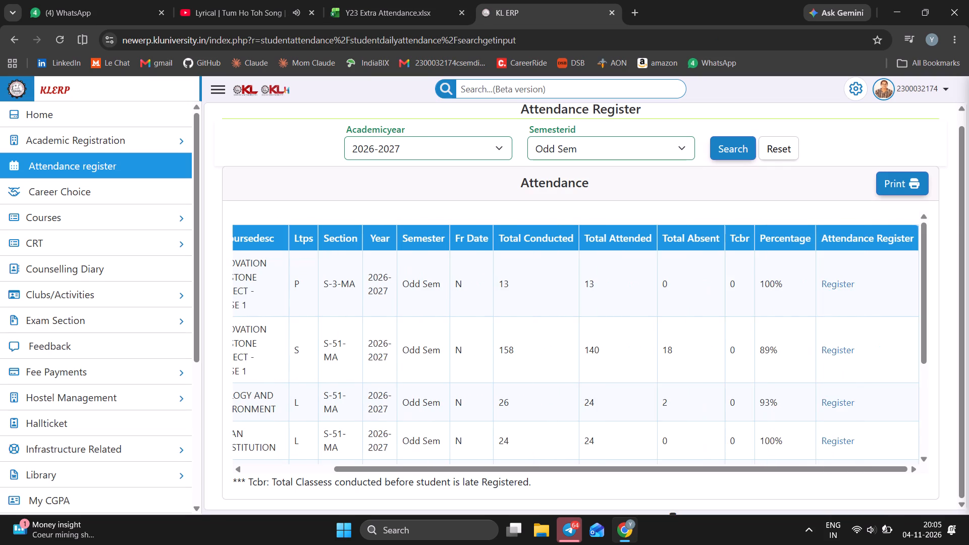
{"action": "scroll", "coordinate": [713, 242], "scroll_direction": "left", "scroll_amount": 9}
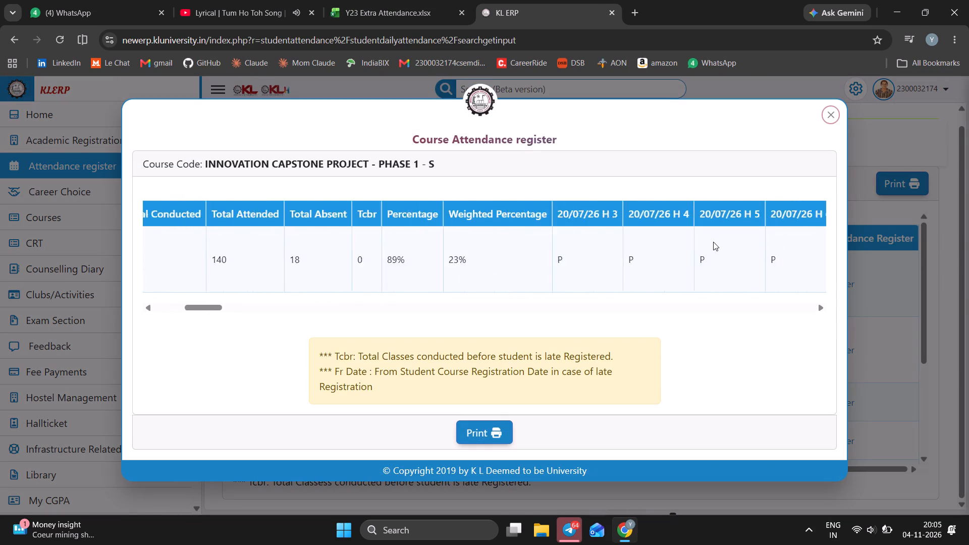
{"action": "scroll", "coordinate": [713, 242], "scroll_direction": "left", "scroll_amount": 16}
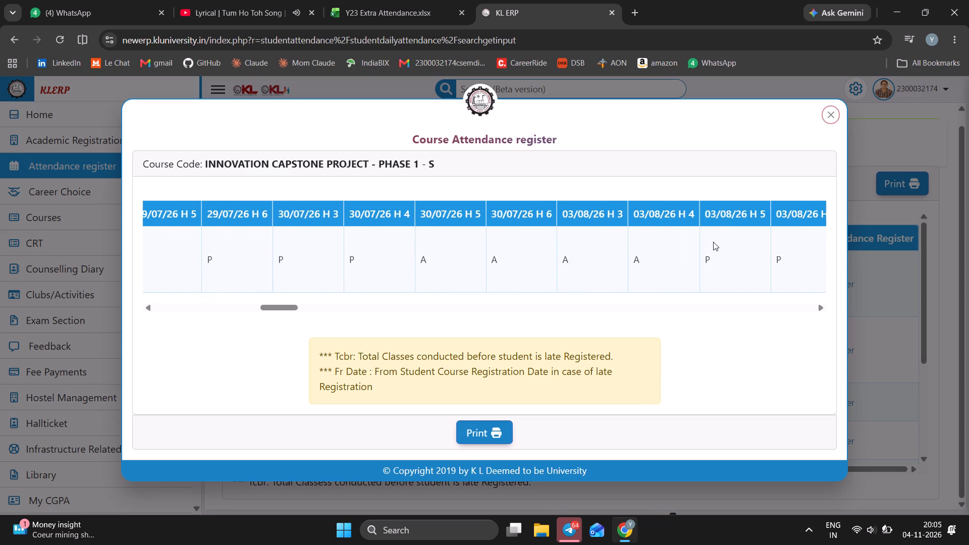
{"action": "scroll", "coordinate": [713, 242], "scroll_direction": "left", "scroll_amount": 9}
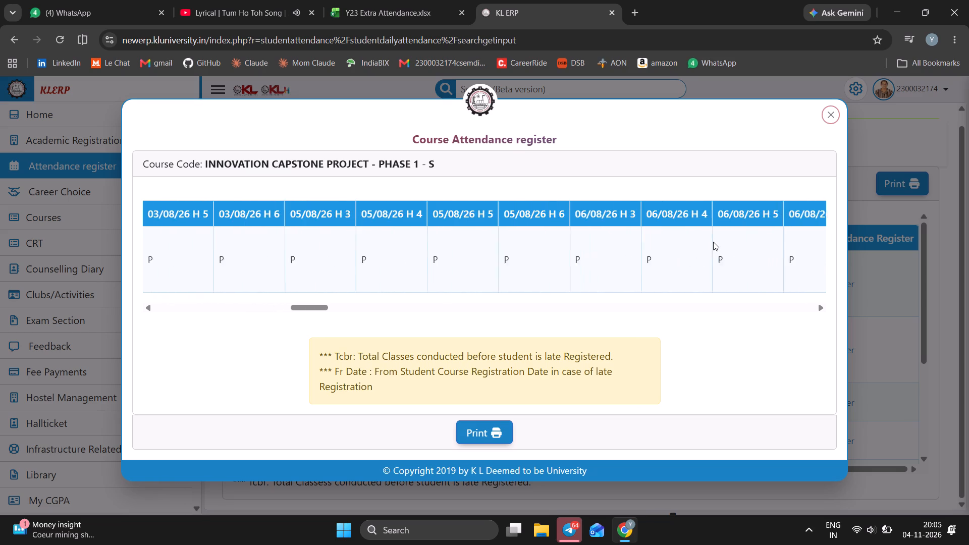
{"action": "scroll", "coordinate": [713, 242], "scroll_direction": "left", "scroll_amount": 12}
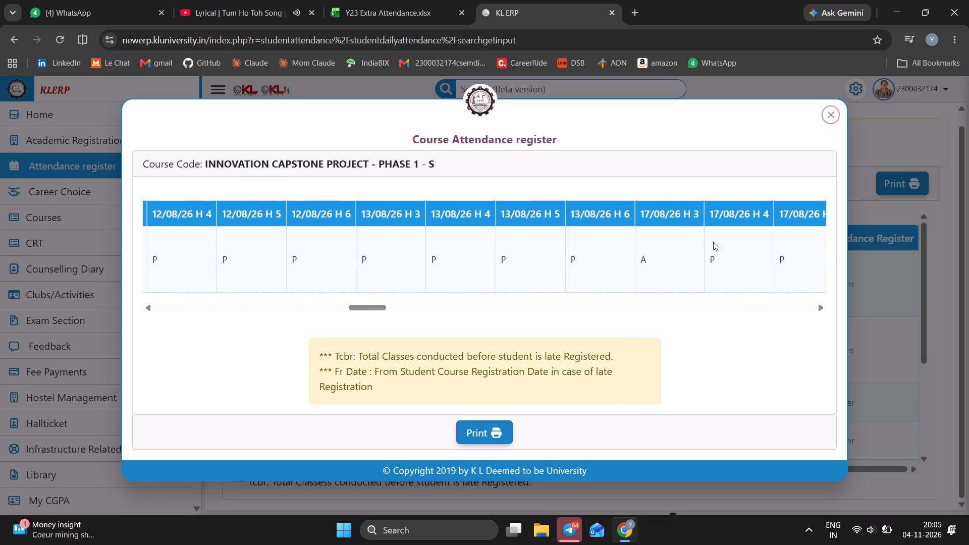
{"action": "scroll", "coordinate": [713, 242], "scroll_direction": "left", "scroll_amount": 11}
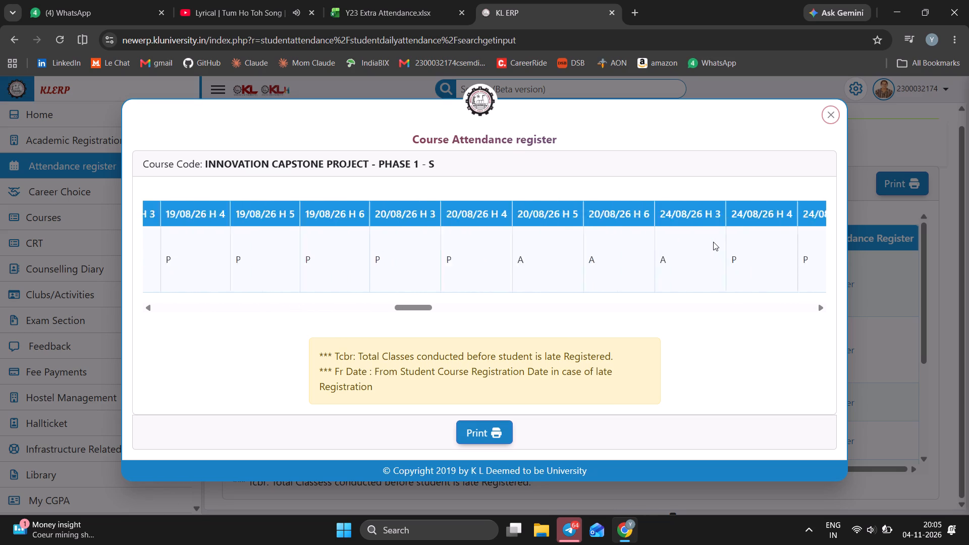
{"action": "scroll", "coordinate": [713, 242], "scroll_direction": "left", "scroll_amount": 4}
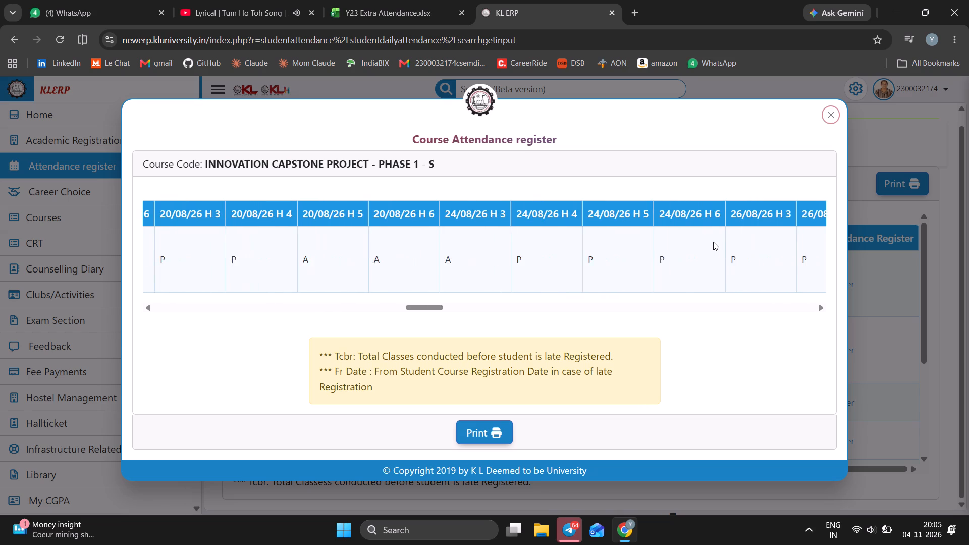
{"action": "scroll", "coordinate": [713, 242], "scroll_direction": "left", "scroll_amount": 13}
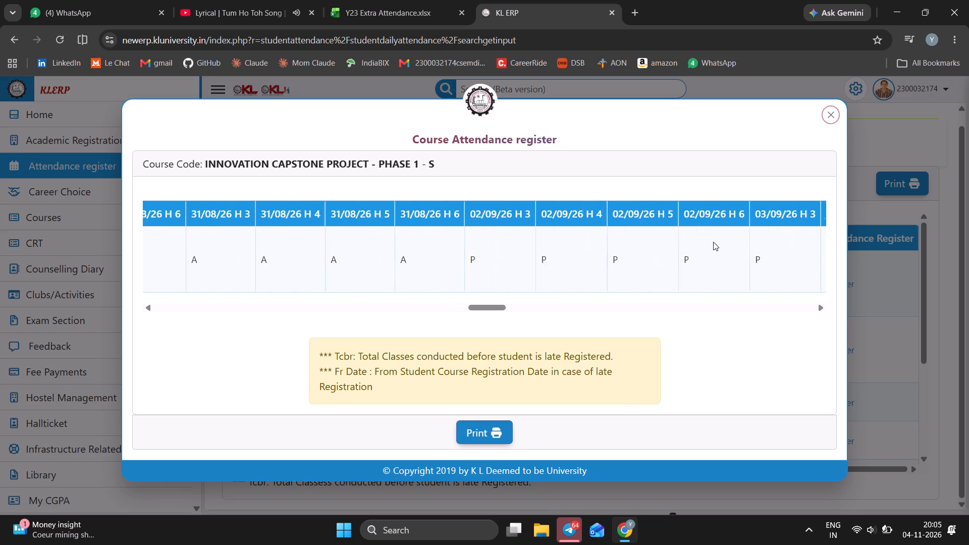
{"action": "scroll", "coordinate": [713, 242], "scroll_direction": "left", "scroll_amount": 1}
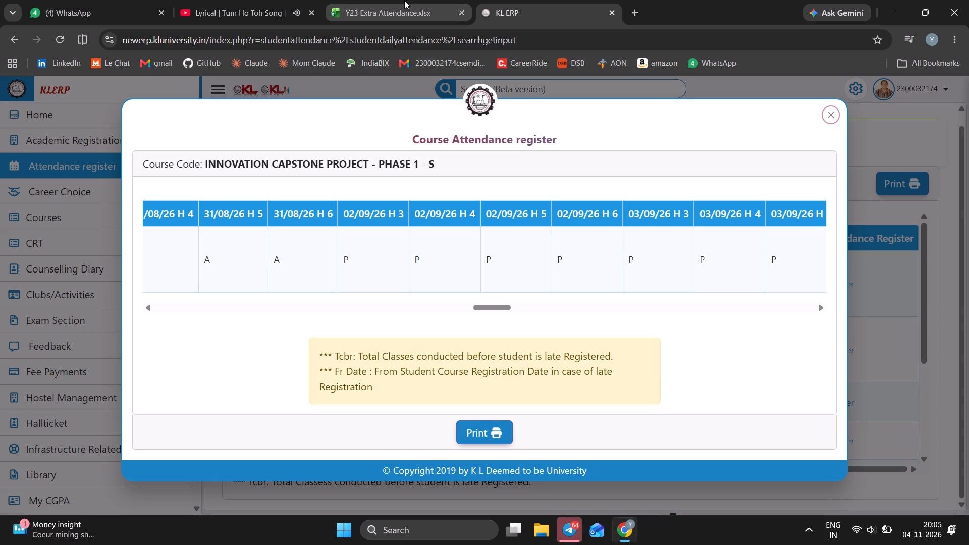
Switch to the Y23 Extra Attendance sheet and enter date 31/8/26 in C27 and hours 5,6 in D27.
{"action": "left_click", "coordinate": [404, 0]}
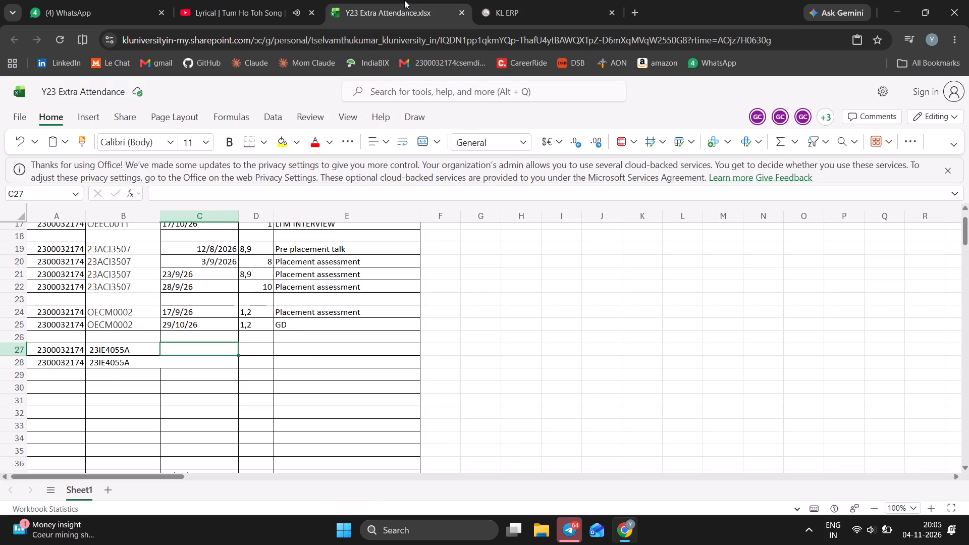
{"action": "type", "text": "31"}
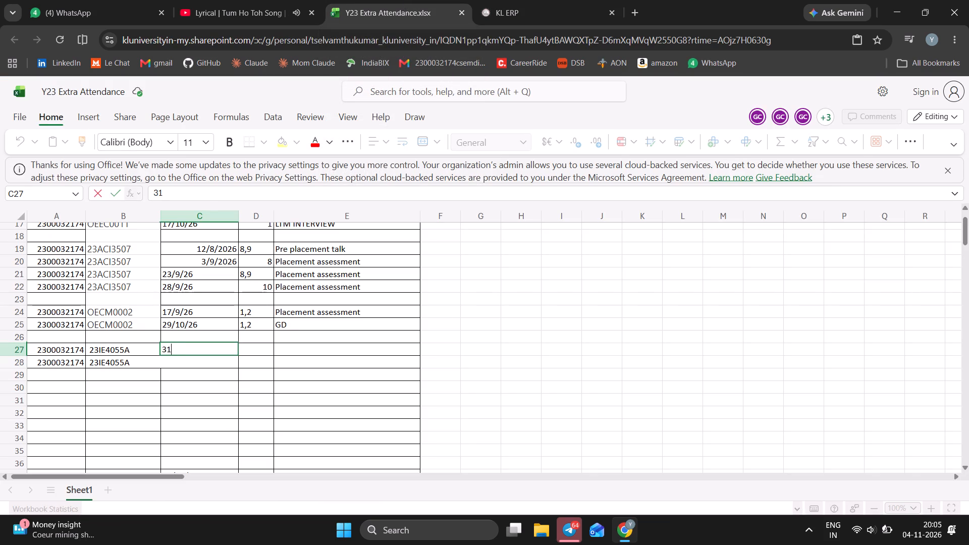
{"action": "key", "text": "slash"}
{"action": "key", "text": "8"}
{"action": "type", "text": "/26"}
{"action": "left_click", "coordinate": [265, 352]}
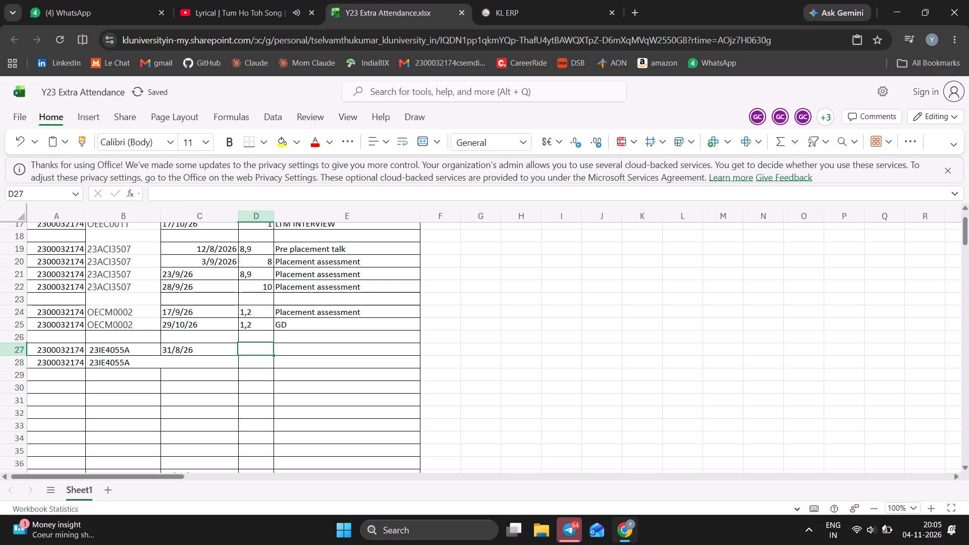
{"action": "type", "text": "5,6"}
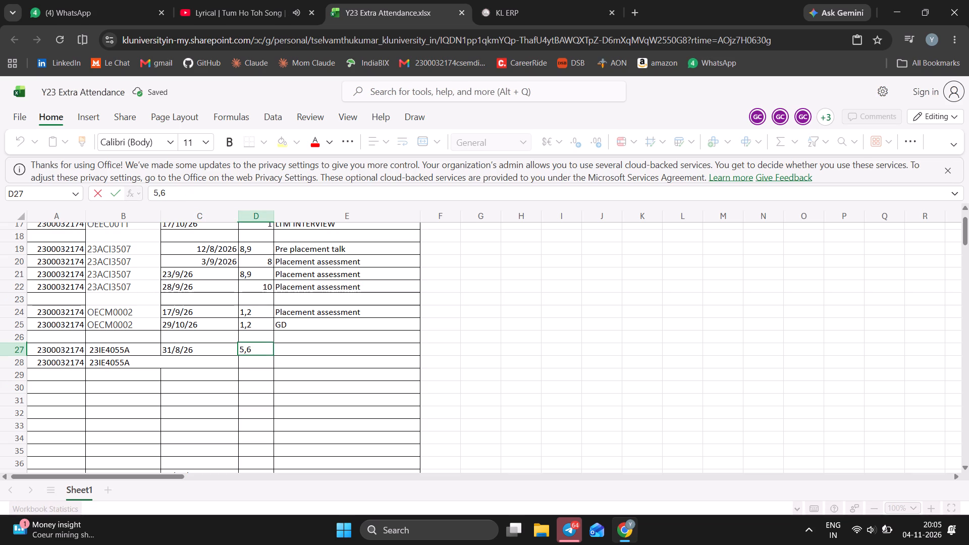
Switch to the KL ERP and examine the Innovation Capstone Project - Phase 1 (S) register from September to early November for absences.
{"action": "left_click", "coordinate": [534, 8]}
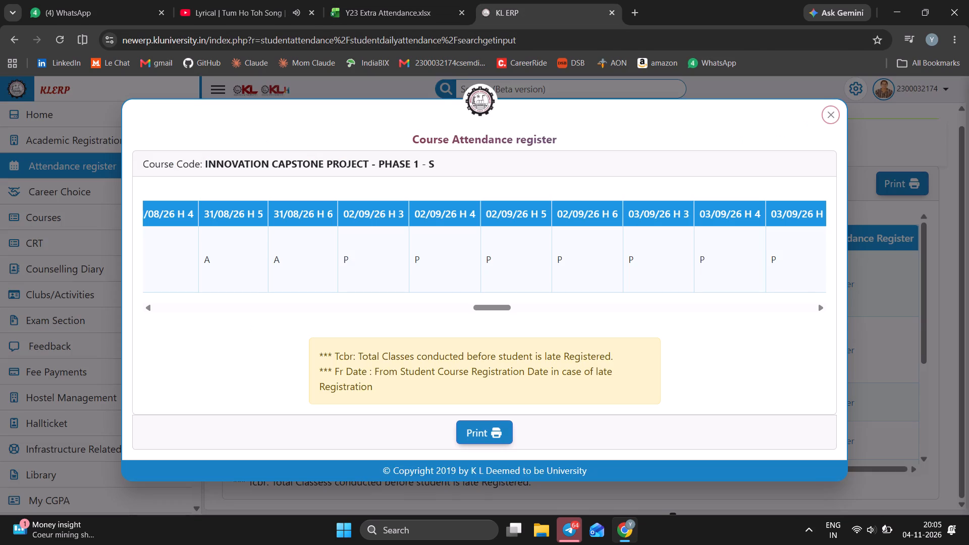
{"action": "scroll", "coordinate": [538, 235], "scroll_direction": "left", "scroll_amount": 3}
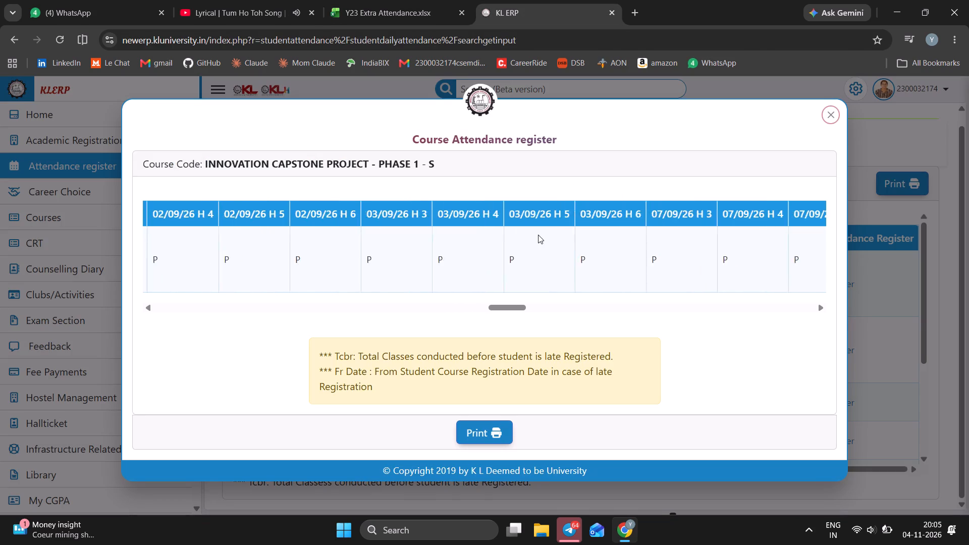
{"action": "scroll", "coordinate": [538, 235], "scroll_direction": "left", "scroll_amount": 12}
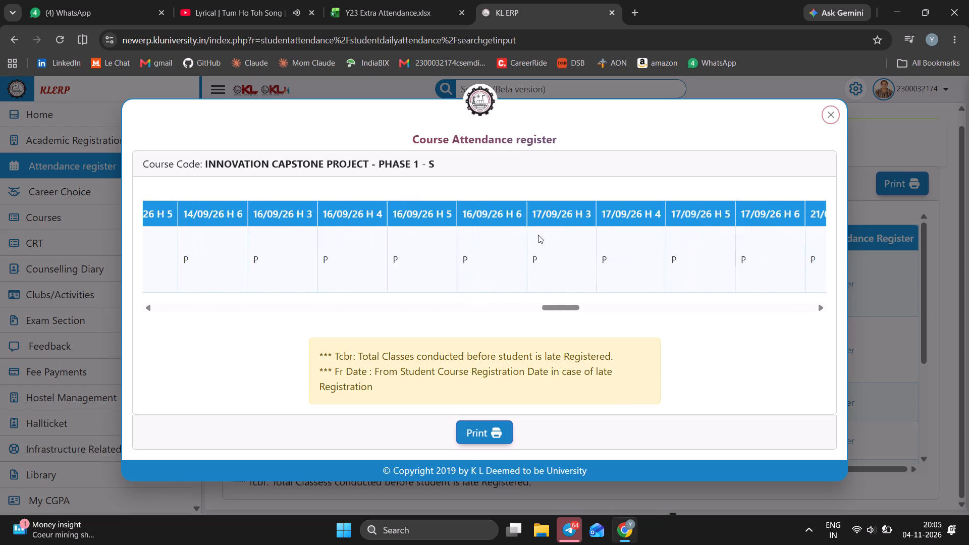
{"action": "scroll", "coordinate": [538, 235], "scroll_direction": "left", "scroll_amount": 12}
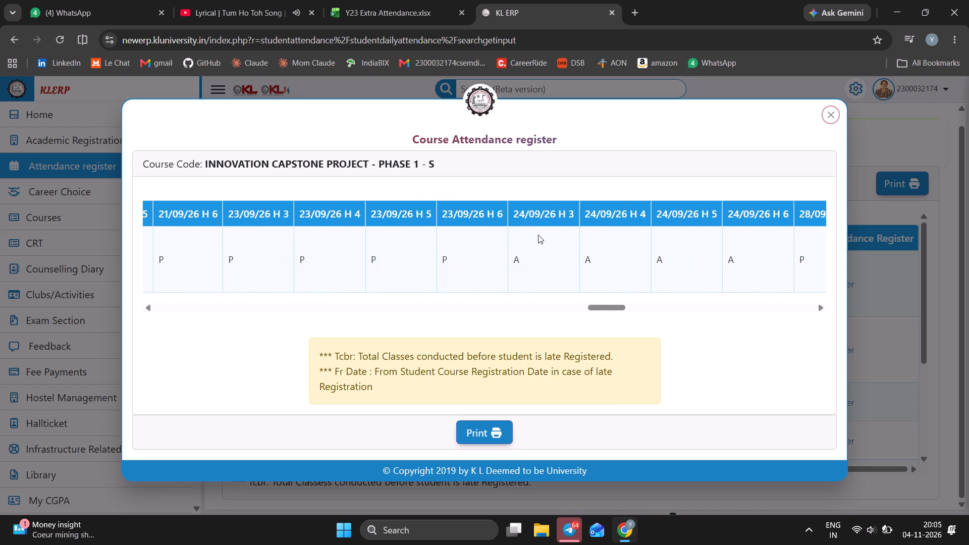
{"action": "scroll", "coordinate": [538, 235], "scroll_direction": "up", "scroll_amount": 1}
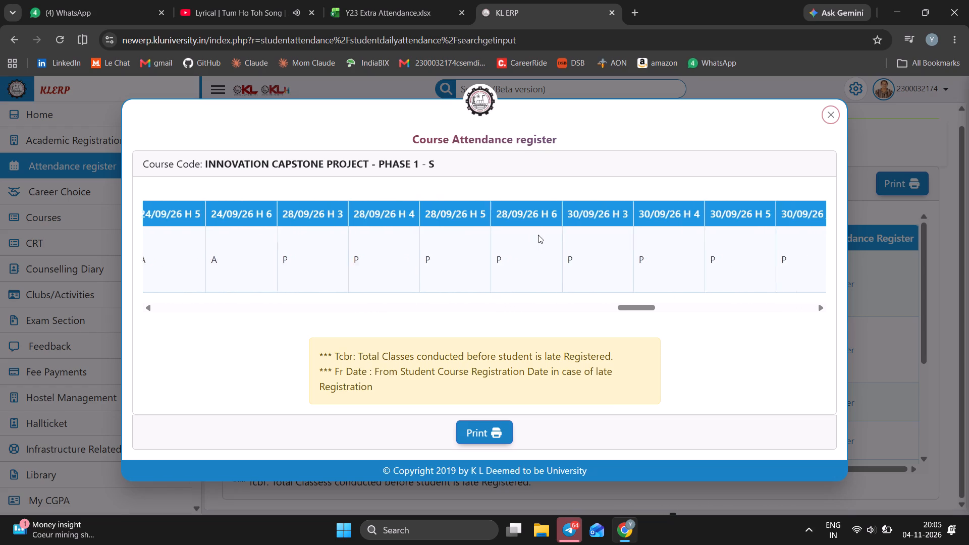
{"action": "scroll", "coordinate": [538, 235], "scroll_direction": "up", "scroll_amount": 1}
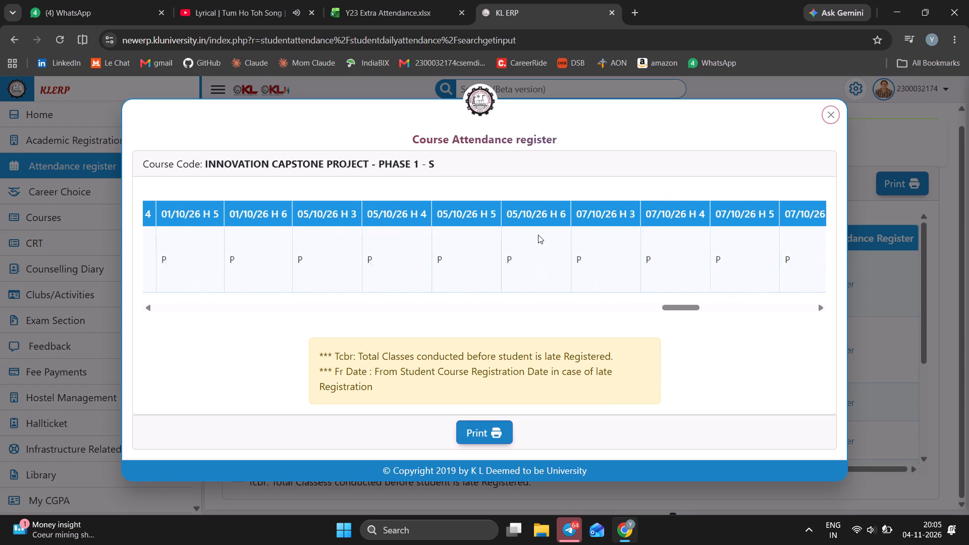
{"action": "scroll", "coordinate": [538, 235], "scroll_direction": "up", "scroll_amount": 1}
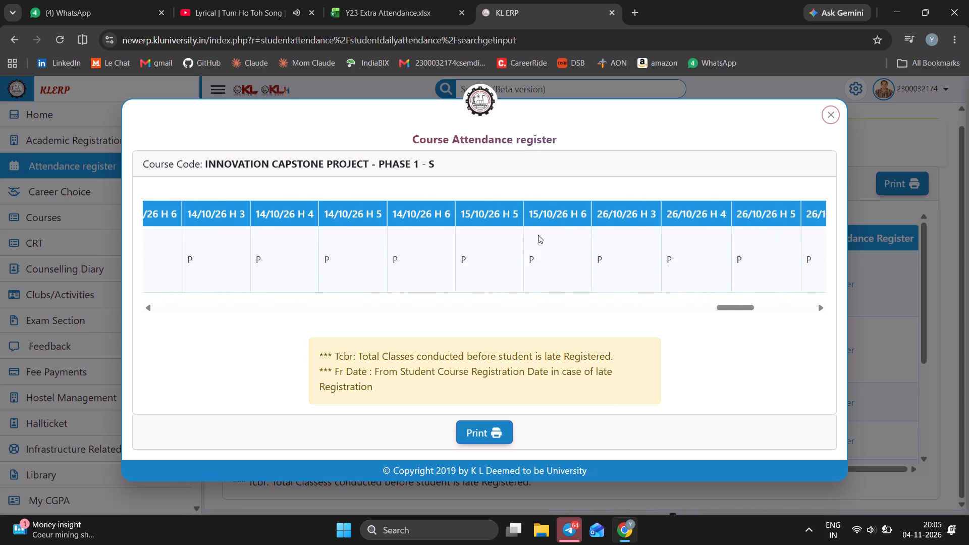
{"action": "scroll", "coordinate": [538, 235], "scroll_direction": "up", "scroll_amount": 1}
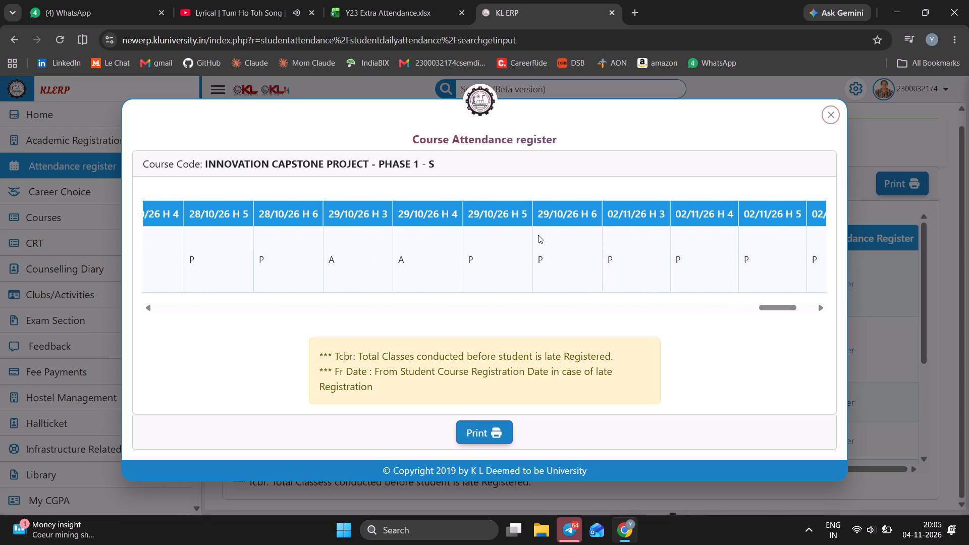
{"action": "scroll", "coordinate": [538, 235], "scroll_direction": "up", "scroll_amount": 1}
{"action": "scroll", "coordinate": [538, 235], "scroll_direction": "left", "scroll_amount": 5}
{"action": "scroll", "coordinate": [538, 235], "scroll_direction": "right", "scroll_amount": 4}
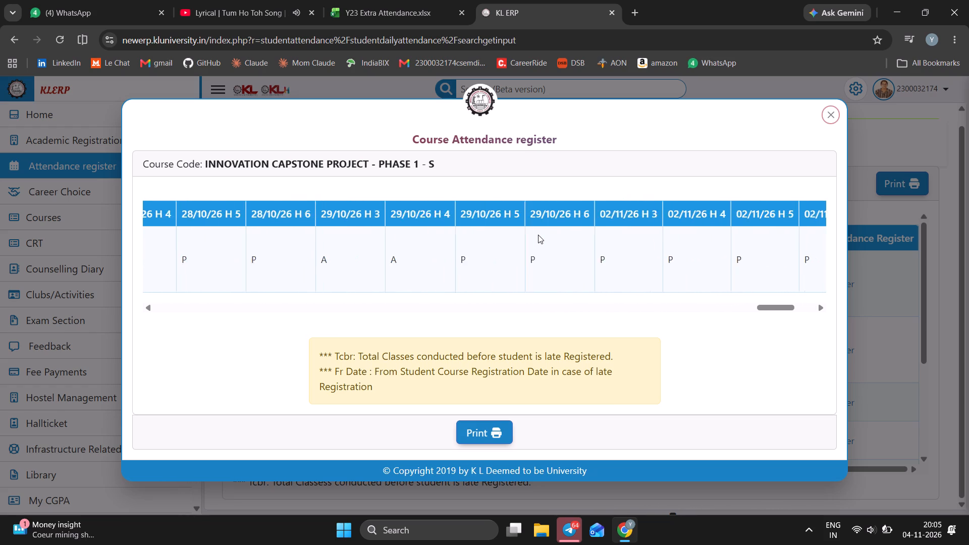
{"action": "scroll", "coordinate": [538, 235], "scroll_direction": "right", "scroll_amount": 9}
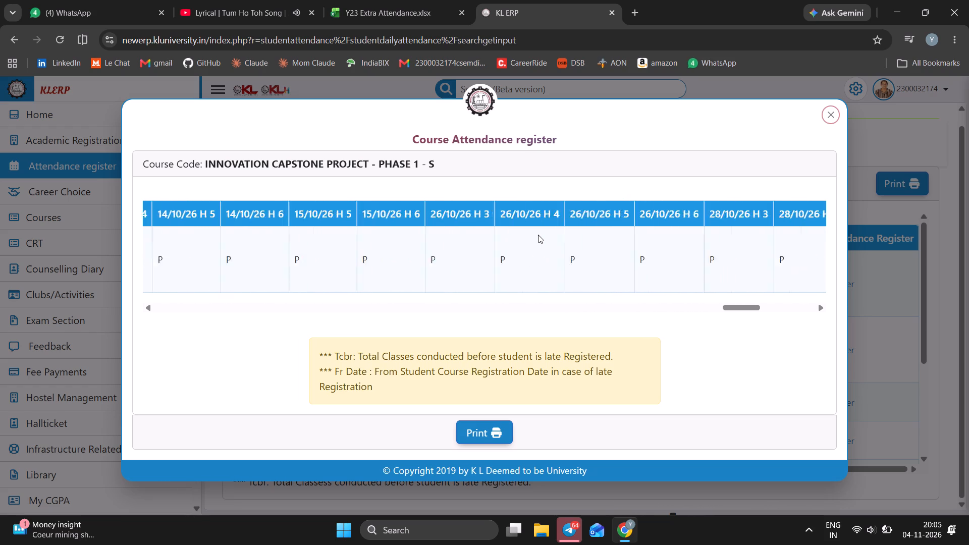
{"action": "scroll", "coordinate": [538, 235], "scroll_direction": "right", "scroll_amount": 12}
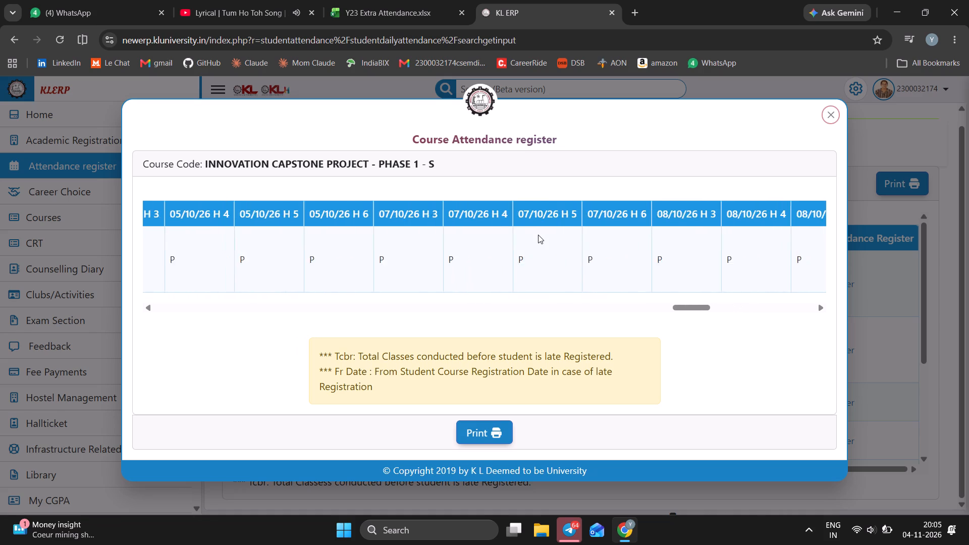
{"action": "scroll", "coordinate": [538, 235], "scroll_direction": "right", "scroll_amount": 11}
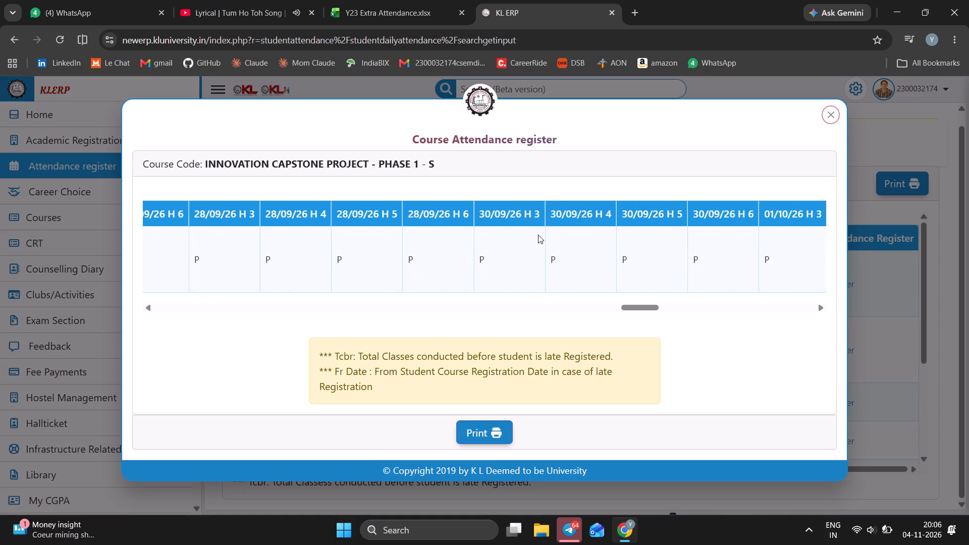
{"action": "scroll", "coordinate": [538, 235], "scroll_direction": "right", "scroll_amount": 3}
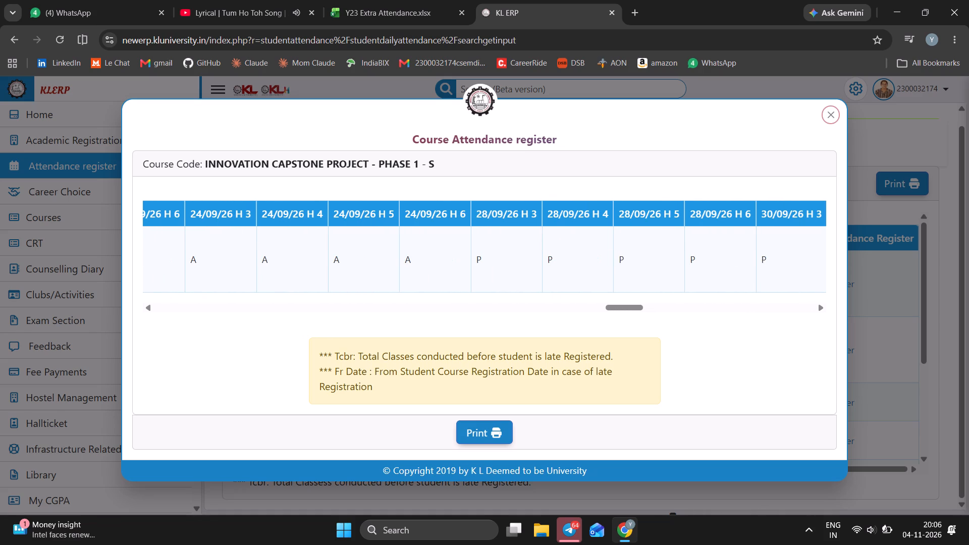
Switch back to the Y23 Extra Attendance sheet and enter date 24/9/26 in C28 and C29.
{"action": "left_click", "coordinate": [384, 1]}
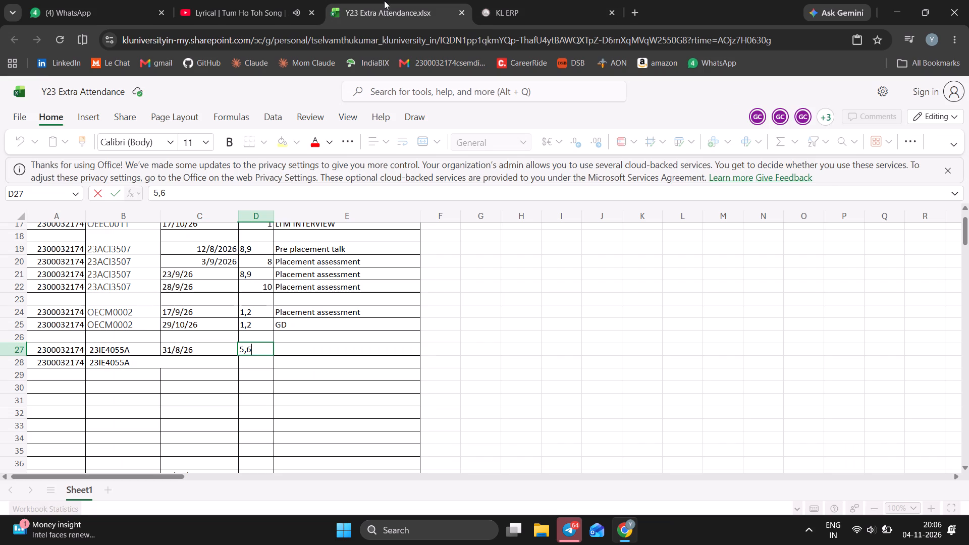
{"action": "left_click", "coordinate": [192, 367]}
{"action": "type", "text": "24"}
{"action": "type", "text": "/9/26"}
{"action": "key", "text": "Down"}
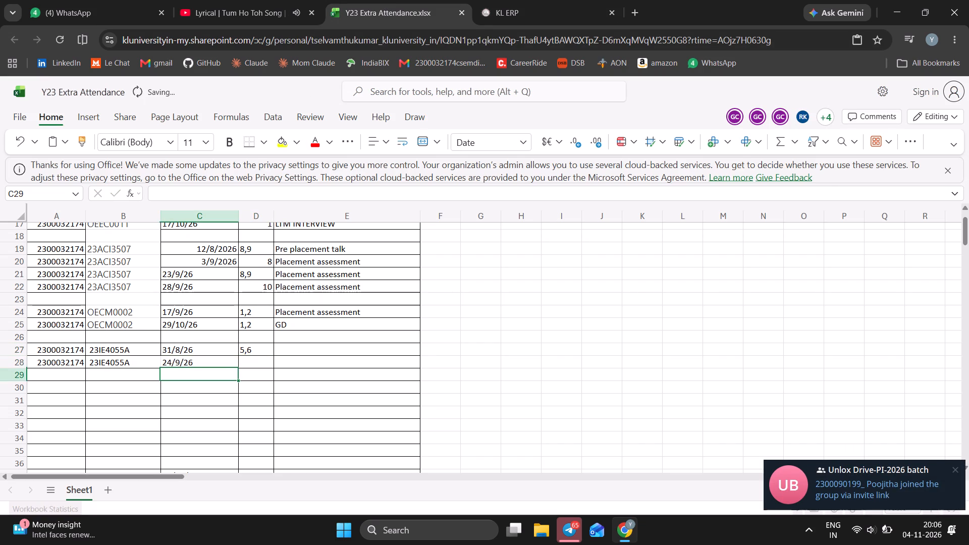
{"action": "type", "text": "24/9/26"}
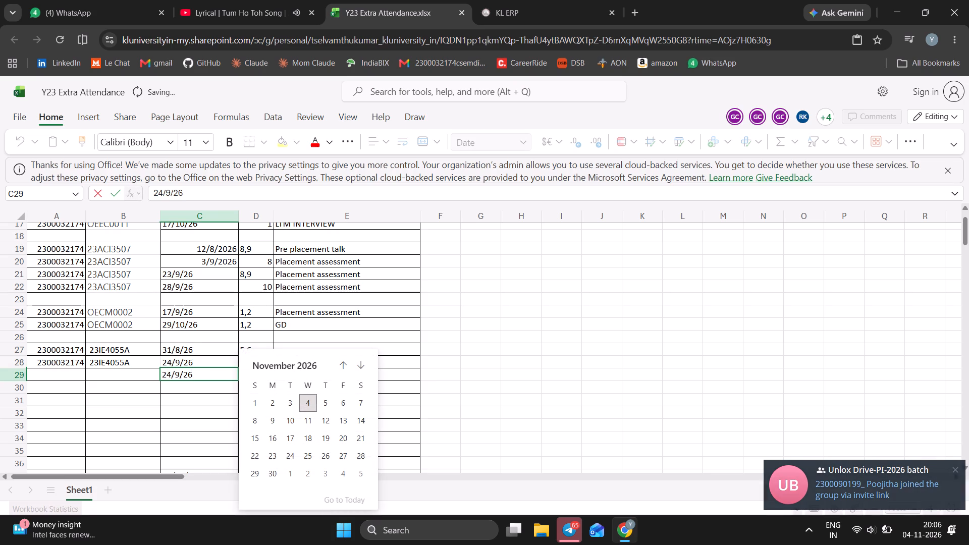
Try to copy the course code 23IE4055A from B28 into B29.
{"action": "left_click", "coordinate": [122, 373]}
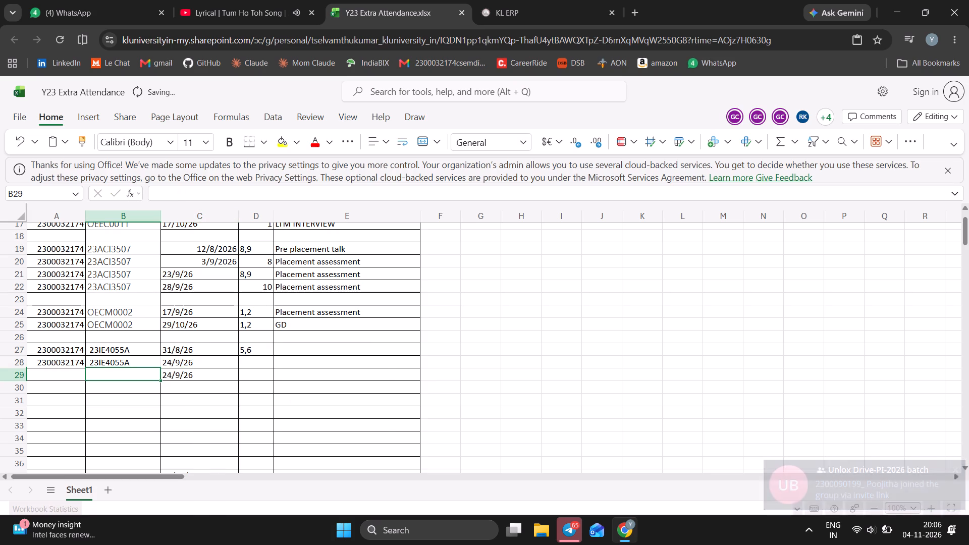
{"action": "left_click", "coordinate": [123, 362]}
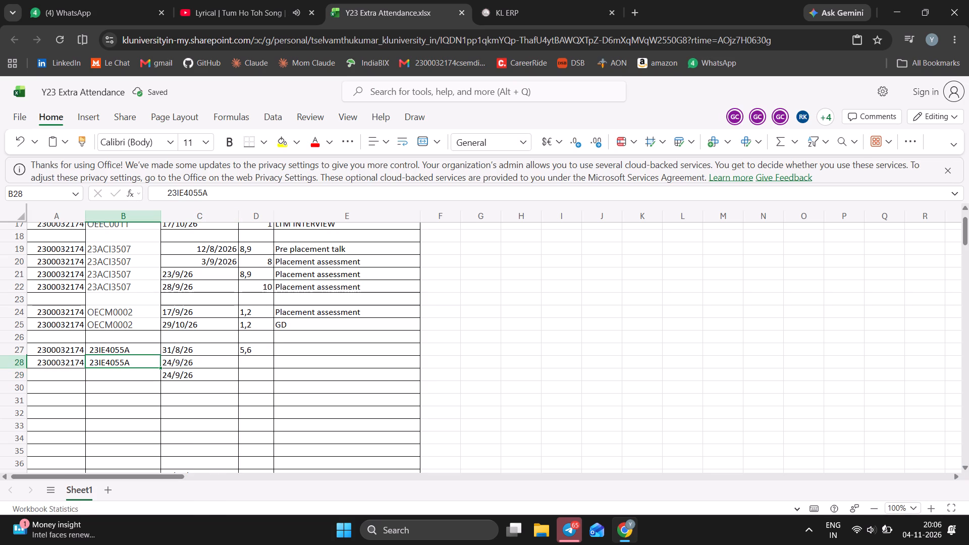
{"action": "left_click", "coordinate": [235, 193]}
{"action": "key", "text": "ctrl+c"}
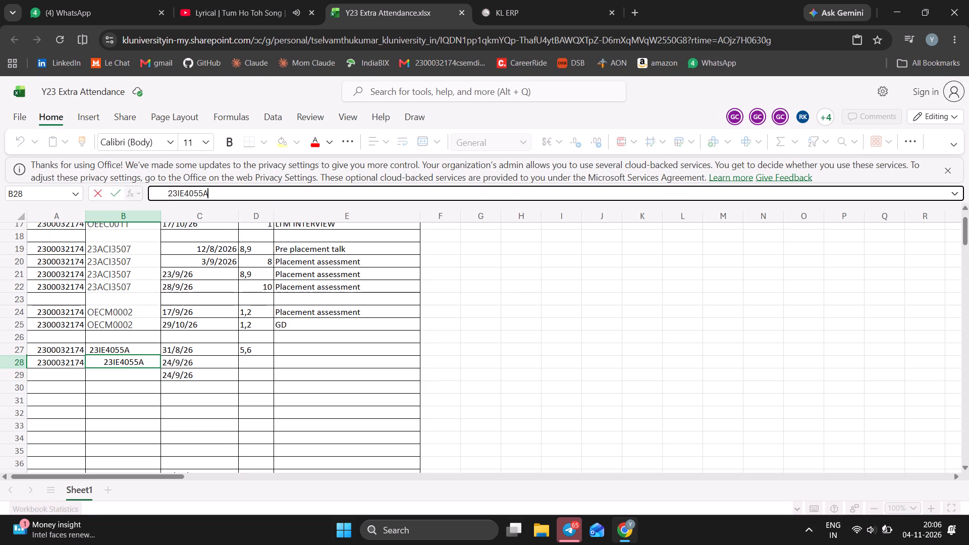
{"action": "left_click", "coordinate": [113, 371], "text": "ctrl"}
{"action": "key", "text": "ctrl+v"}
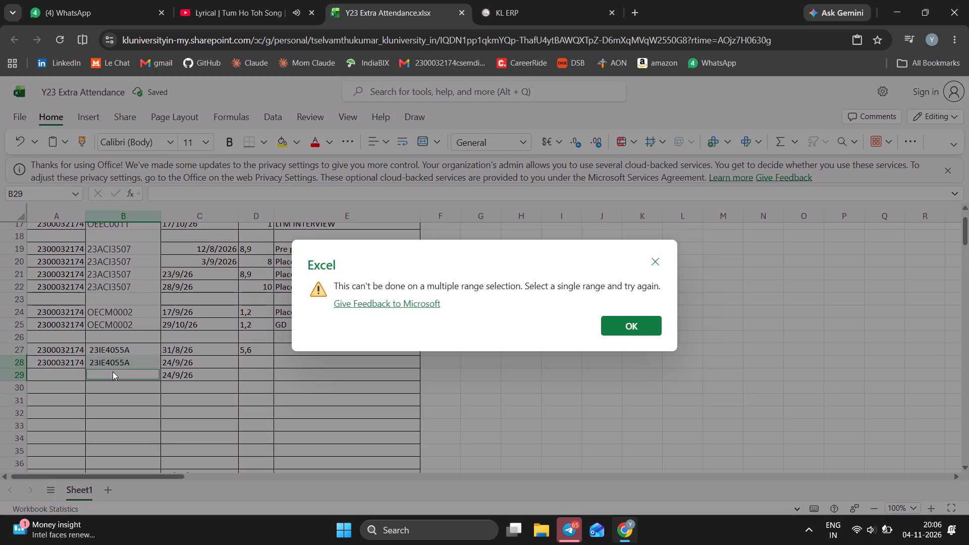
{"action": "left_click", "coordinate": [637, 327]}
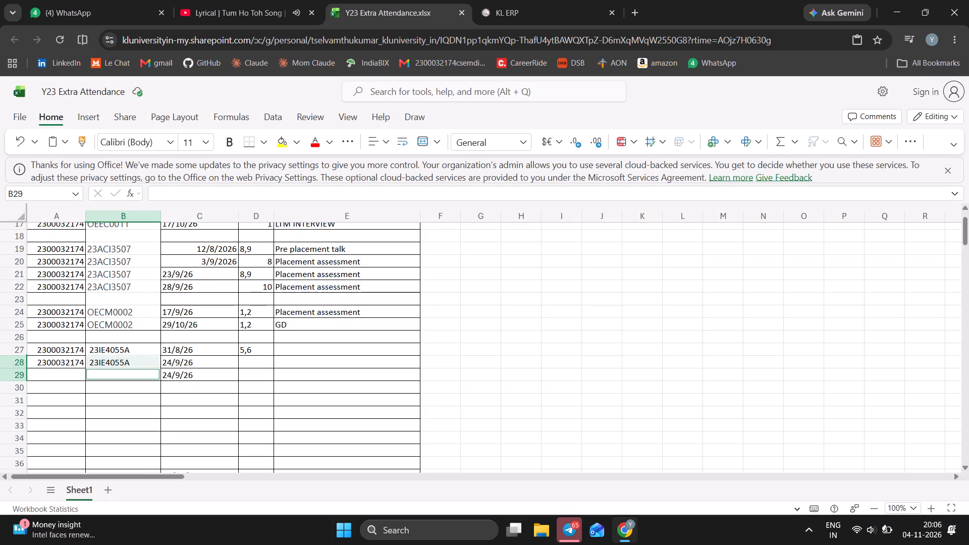
Copy the full text of course code 23IE4055A from B28 and enter it in B29.
{"action": "left_click", "coordinate": [114, 367]}
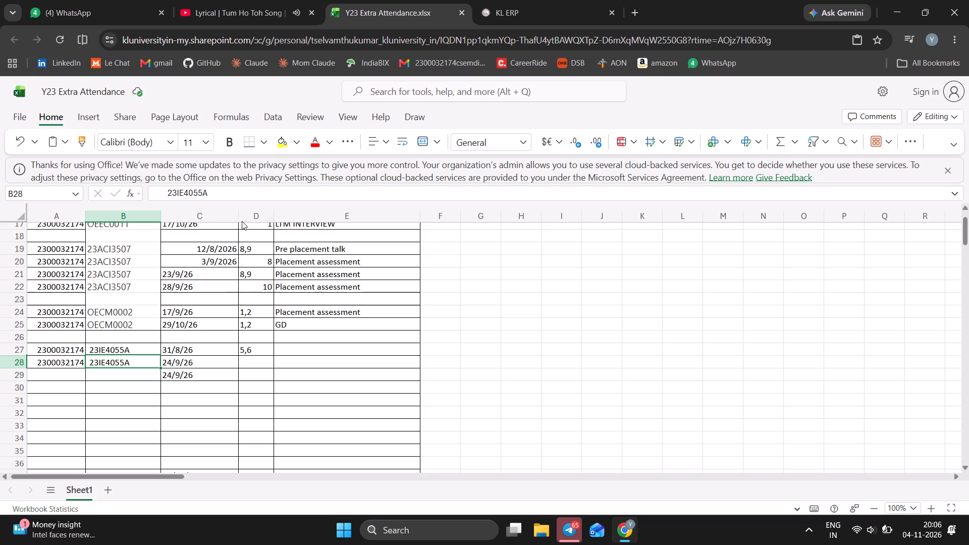
{"action": "left_click", "coordinate": [218, 195]}
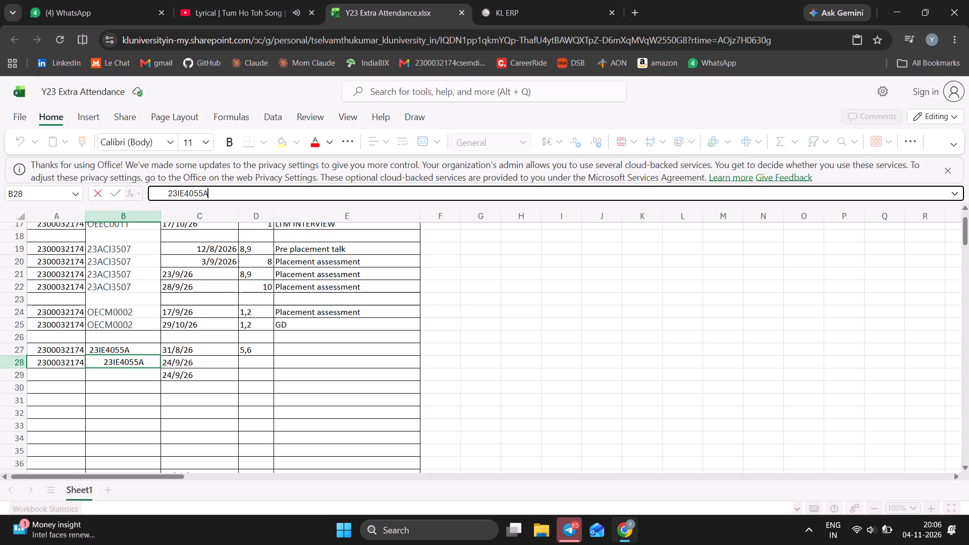
{"action": "key", "text": "ctrl+c"}
{"action": "key", "text": "ctrl+a"}
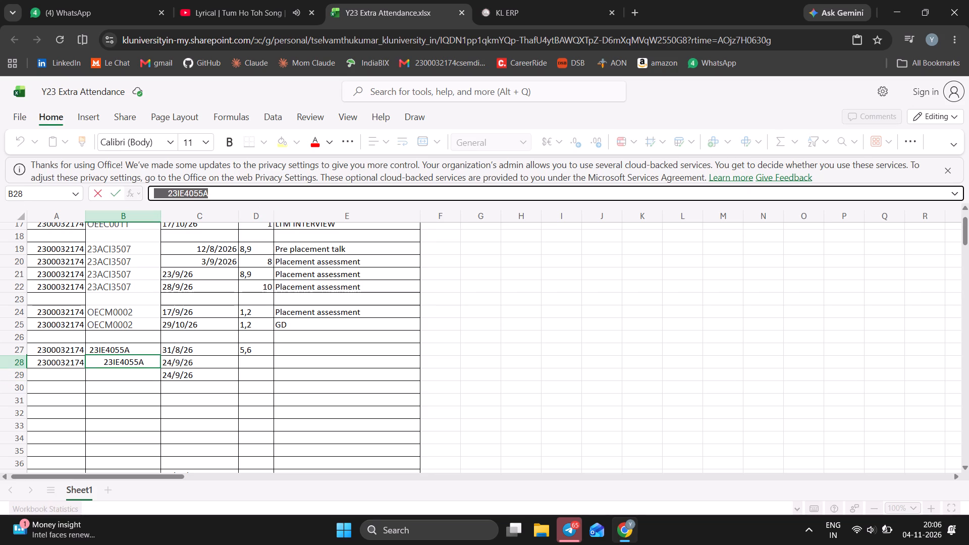
{"action": "key", "text": "ctrl+c"}
{"action": "left_click", "coordinate": [98, 380]}
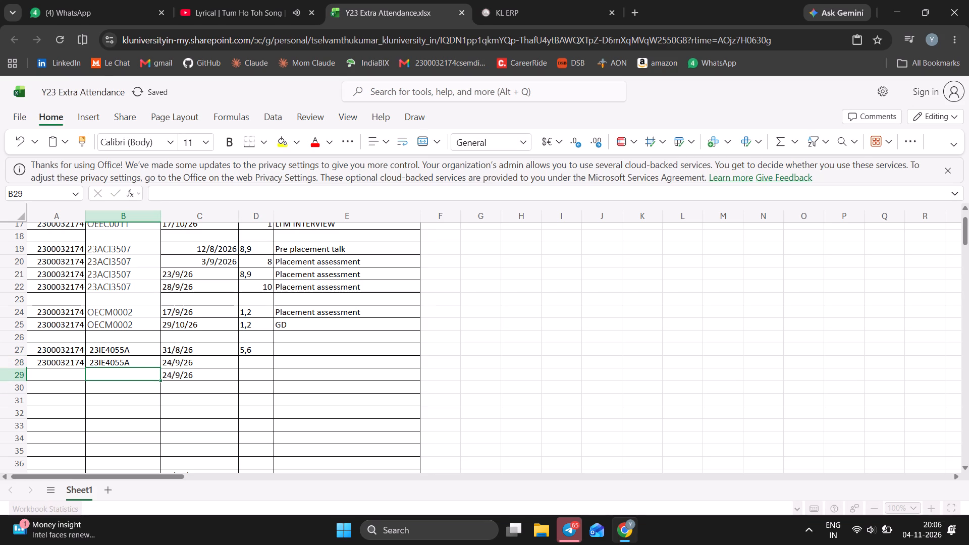
{"action": "left_click", "coordinate": [233, 193]}
{"action": "key", "text": "ctrl+v"}
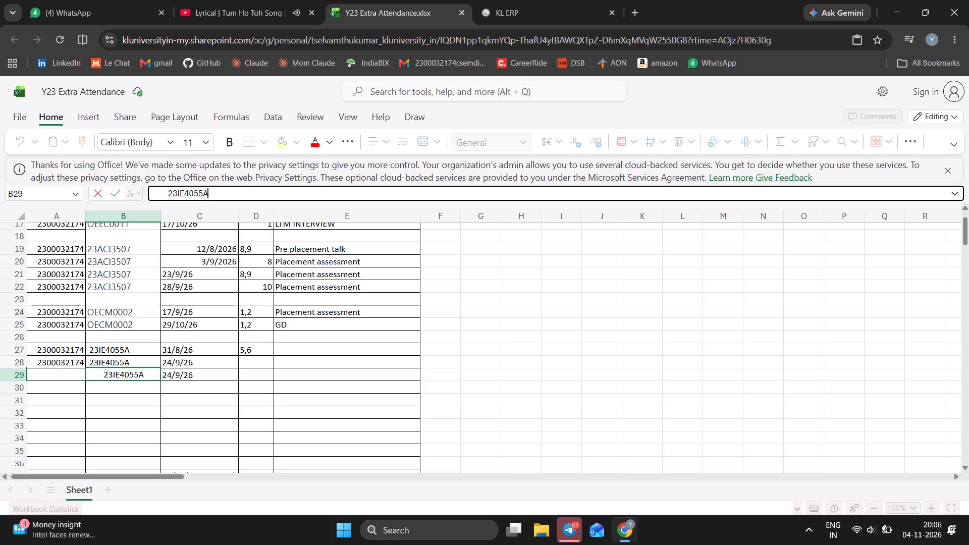
{"action": "left_click", "coordinate": [55, 381]}
{"action": "left_click", "coordinate": [55, 376]}
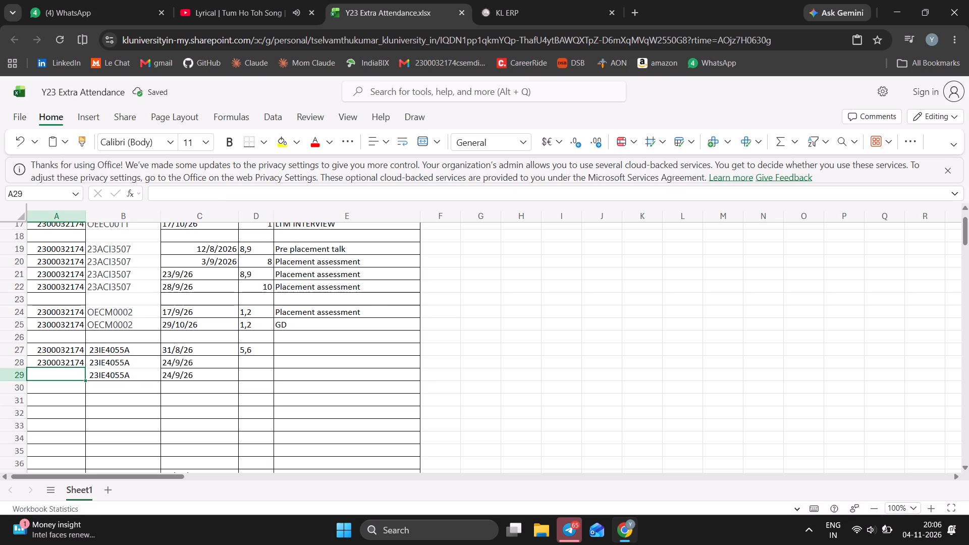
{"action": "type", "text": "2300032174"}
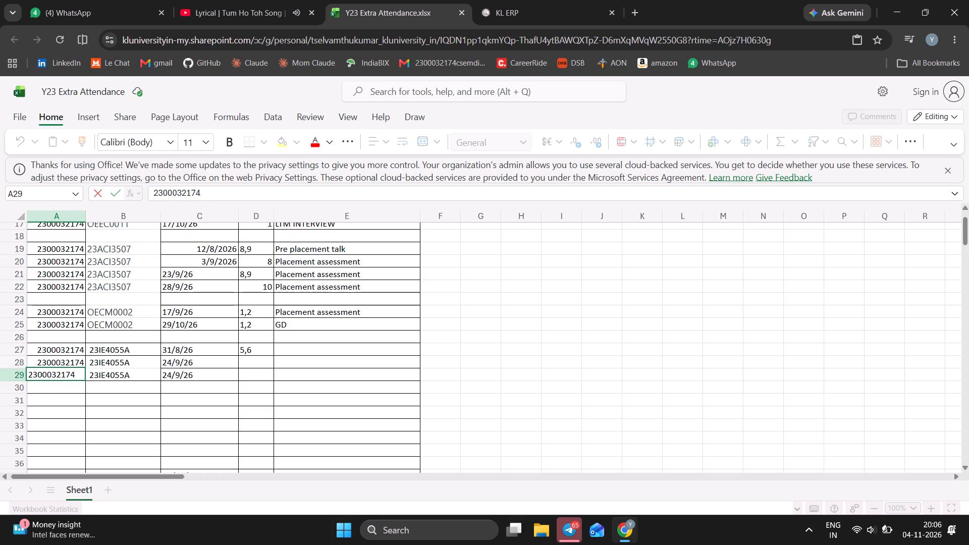
{"action": "left_click", "coordinate": [259, 361]}
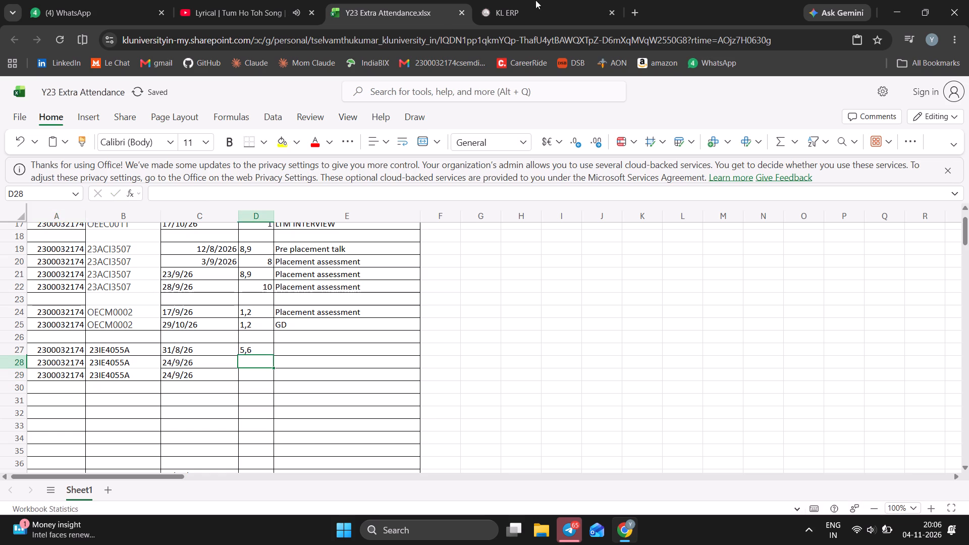
Check the missed 24/09/26 hours in the KL ERP register and enter hours 3,4 in D28 and 5,6 in D29.
{"action": "left_click", "coordinate": [546, 0]}
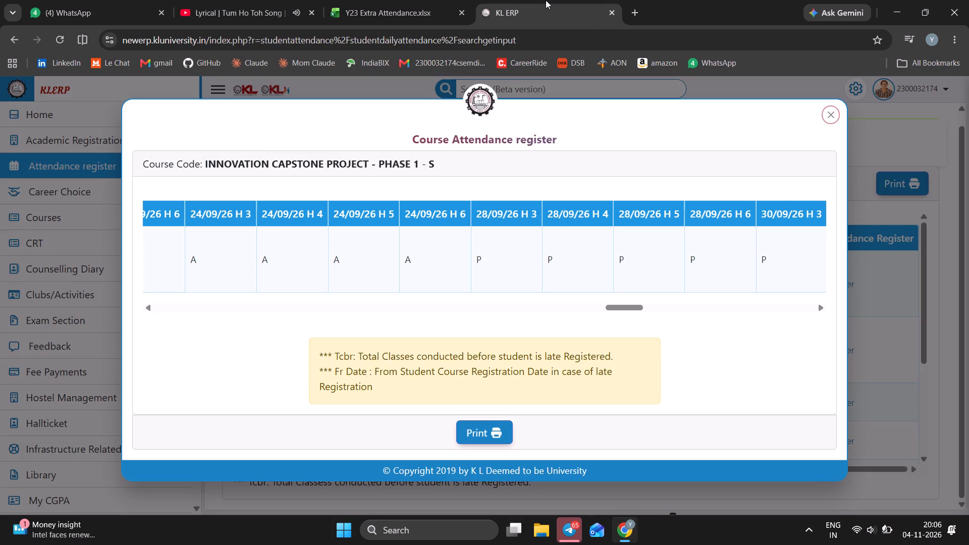
{"action": "left_click", "coordinate": [387, 0]}
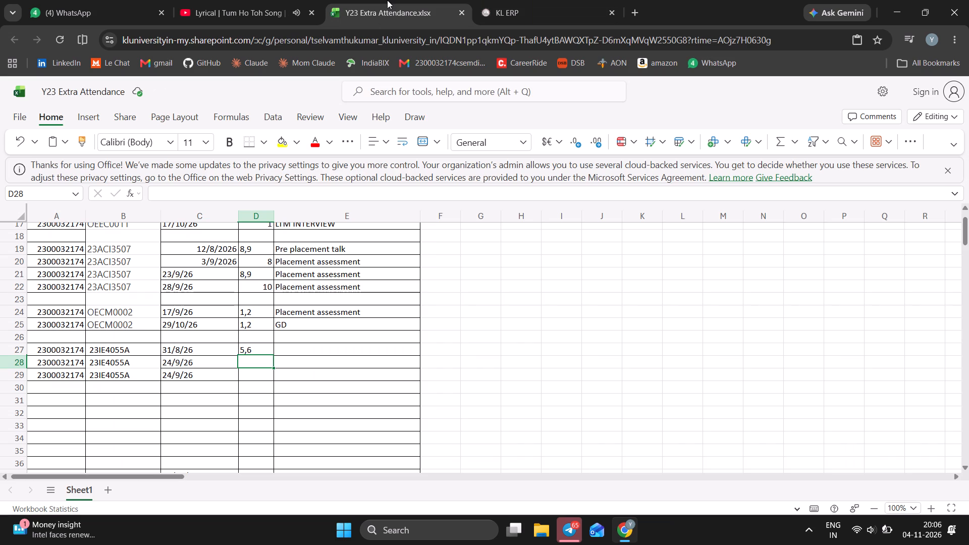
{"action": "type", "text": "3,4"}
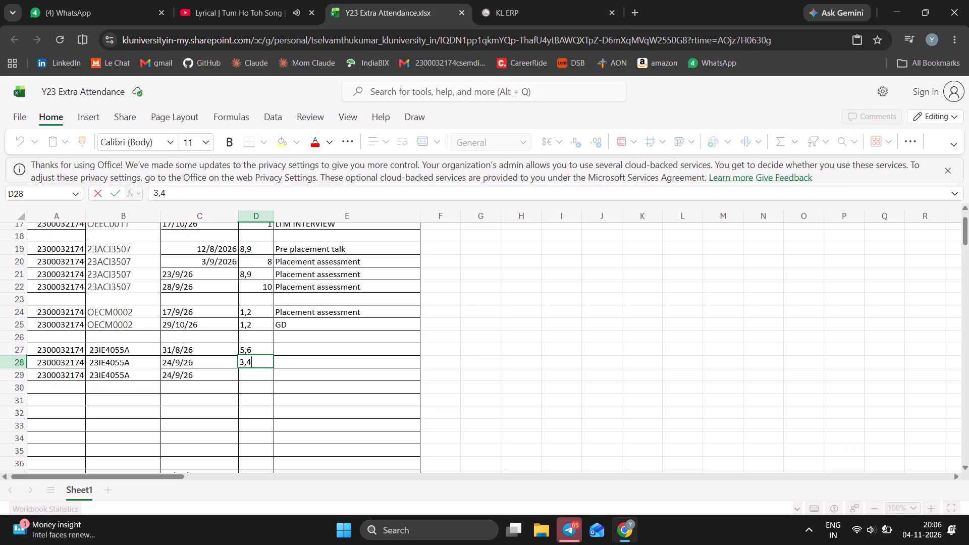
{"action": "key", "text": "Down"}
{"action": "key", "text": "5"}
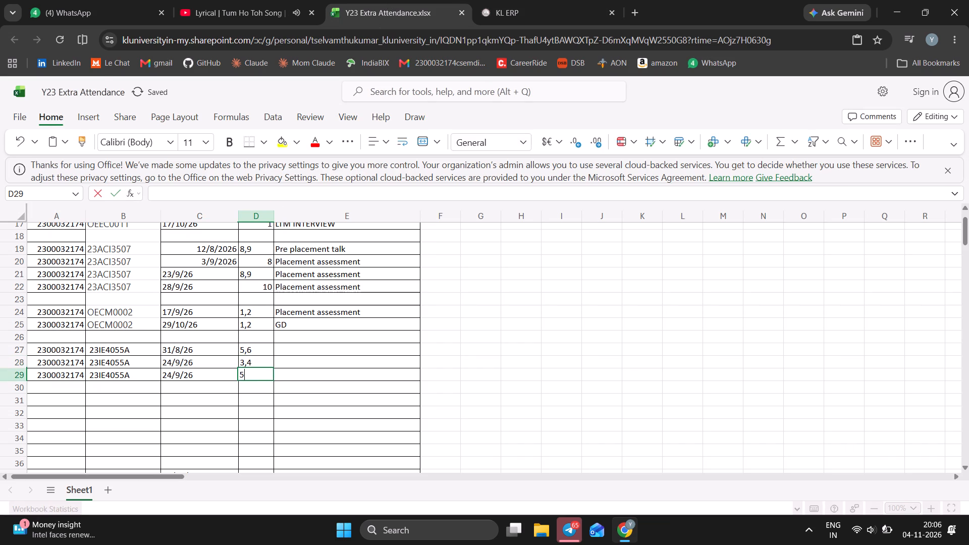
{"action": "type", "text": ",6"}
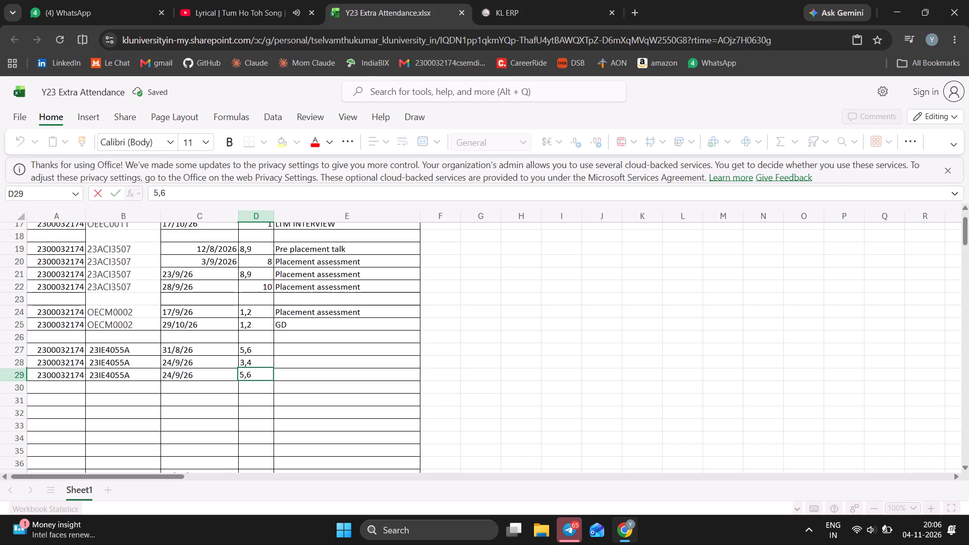
{"action": "left_click", "coordinate": [292, 351]}
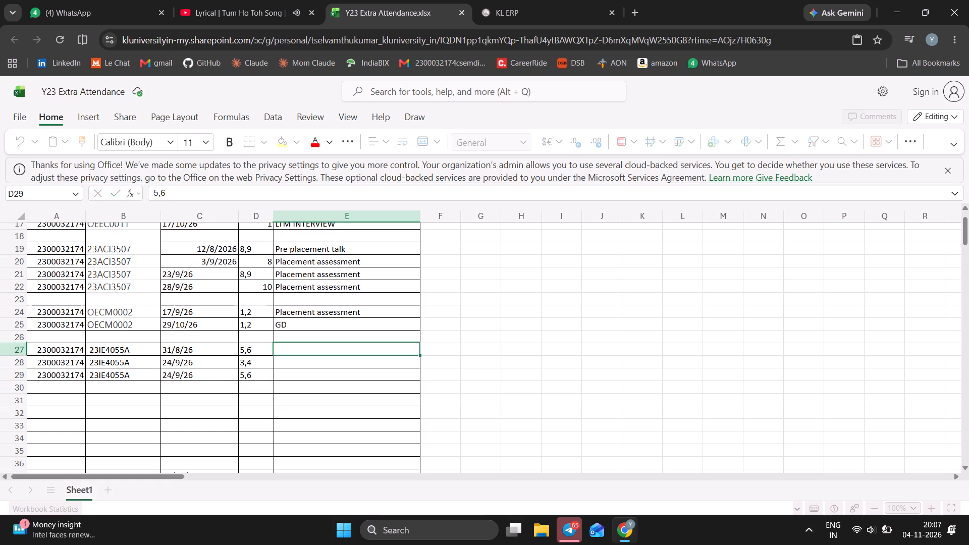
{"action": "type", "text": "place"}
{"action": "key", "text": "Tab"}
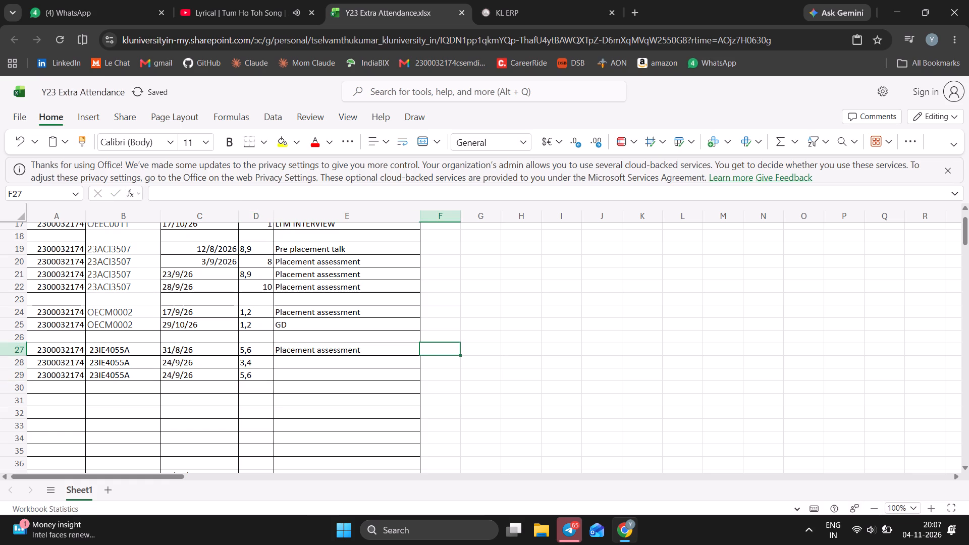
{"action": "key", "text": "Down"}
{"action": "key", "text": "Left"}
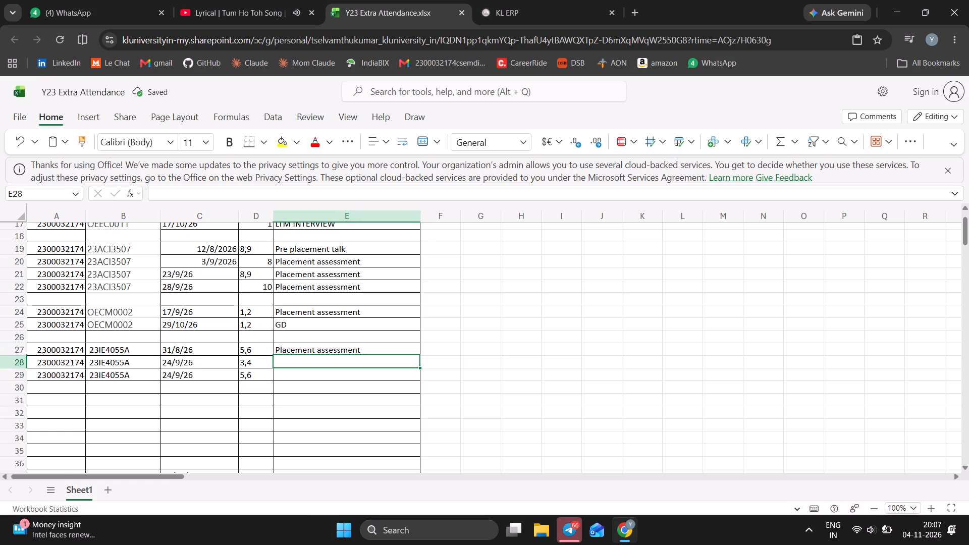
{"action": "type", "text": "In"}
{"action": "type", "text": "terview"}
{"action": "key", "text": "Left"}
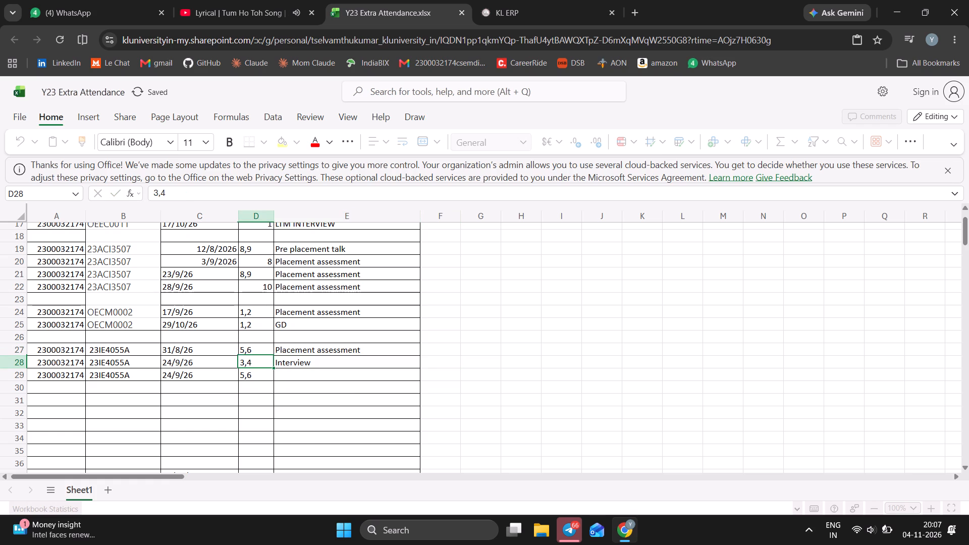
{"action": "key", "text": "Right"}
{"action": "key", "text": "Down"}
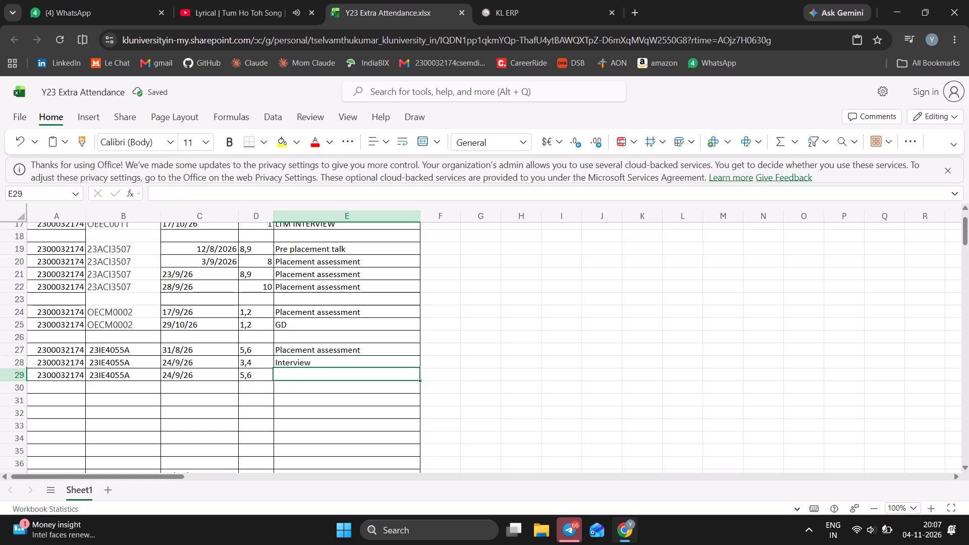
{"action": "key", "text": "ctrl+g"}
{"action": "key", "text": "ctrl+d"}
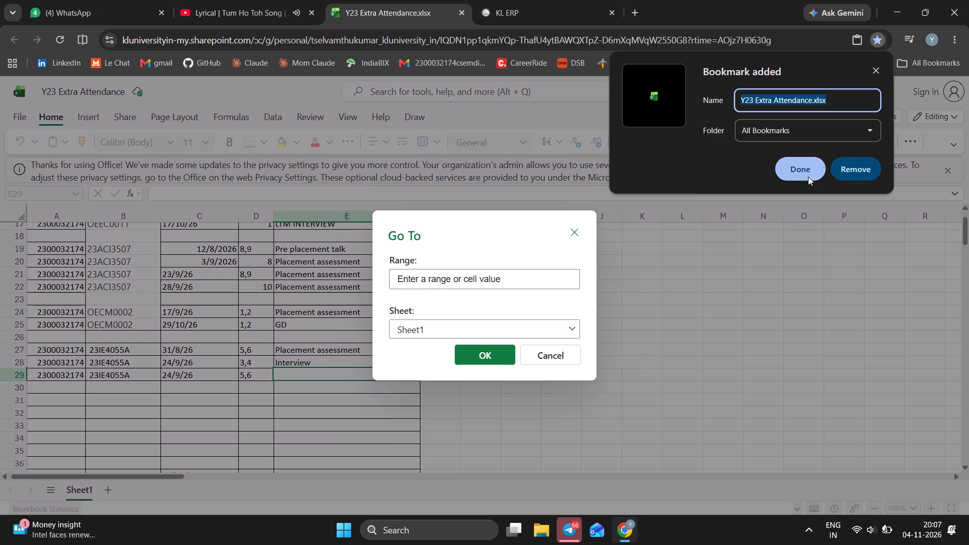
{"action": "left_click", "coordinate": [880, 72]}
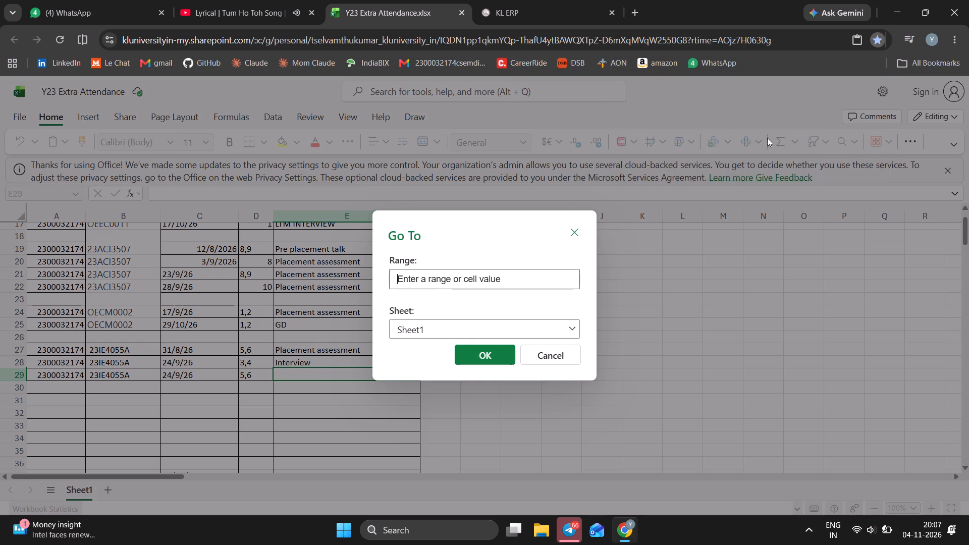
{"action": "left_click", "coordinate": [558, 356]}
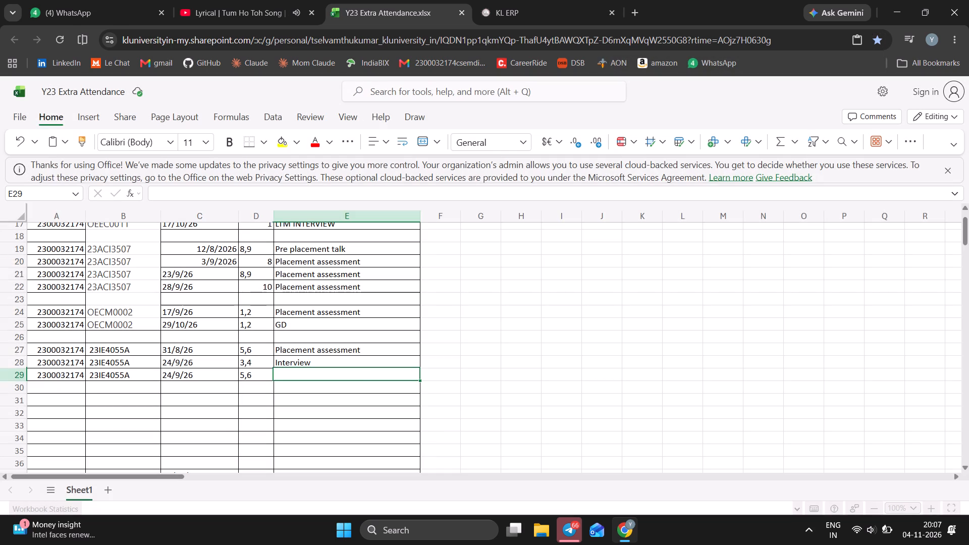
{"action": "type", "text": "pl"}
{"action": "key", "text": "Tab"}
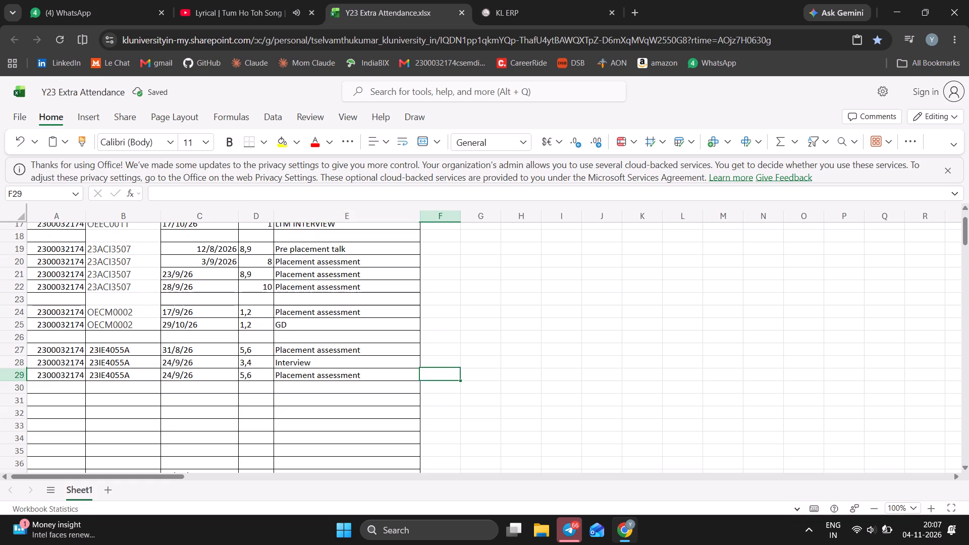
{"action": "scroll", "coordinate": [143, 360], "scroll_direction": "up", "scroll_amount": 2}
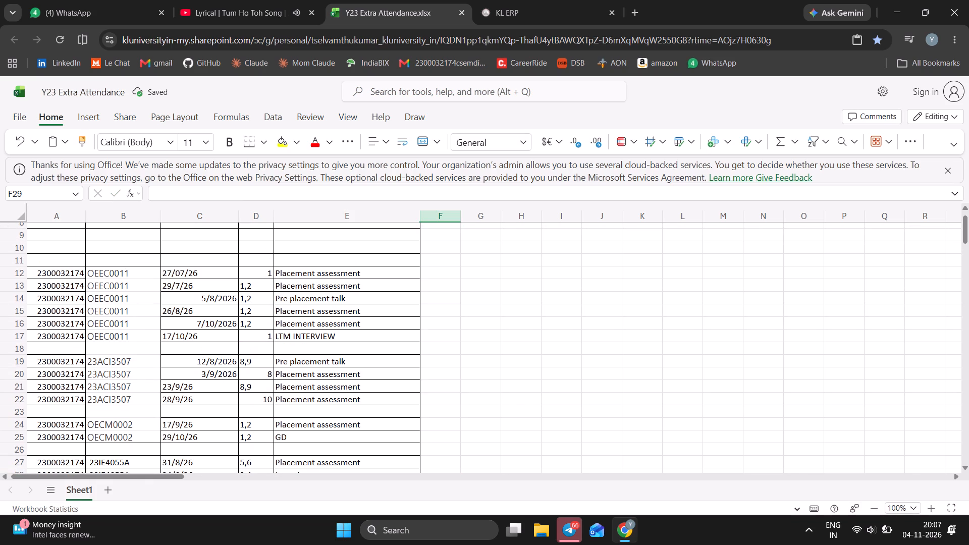
Switch to KL ERP, close the Innovation Capstone Project register and review the course attendance list against the rows in the sheet.
{"action": "scroll", "coordinate": [143, 360], "scroll_direction": "down", "scroll_amount": 2}
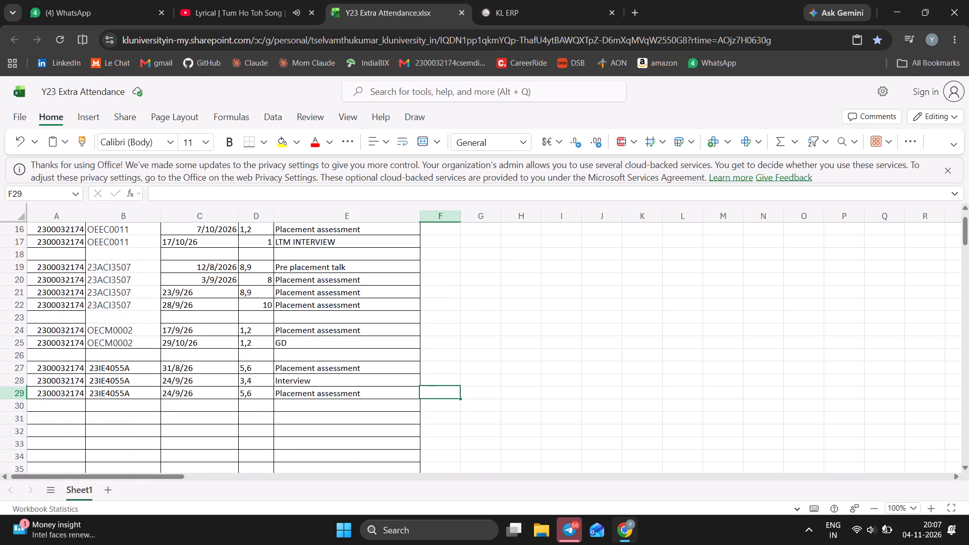
{"action": "left_click", "coordinate": [517, 0]}
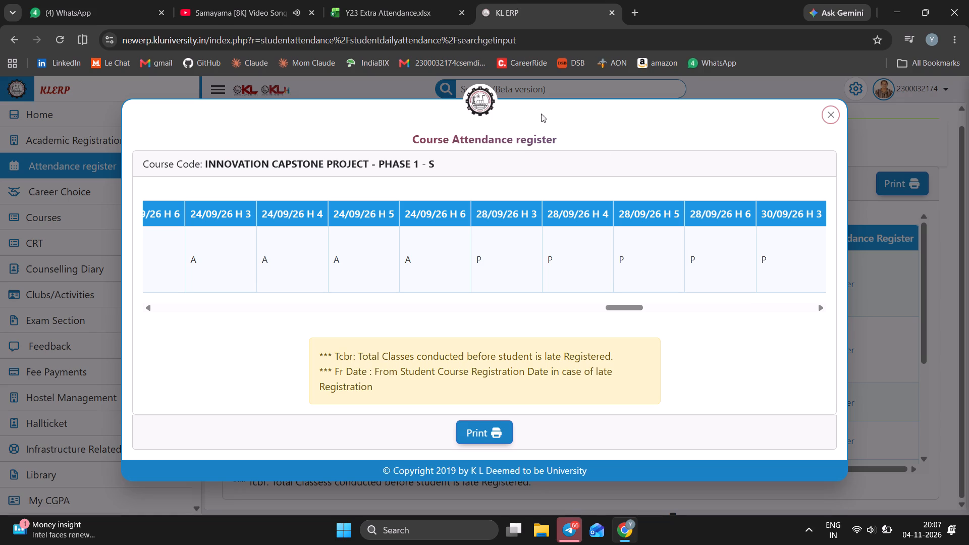
{"action": "left_click", "coordinate": [835, 121]}
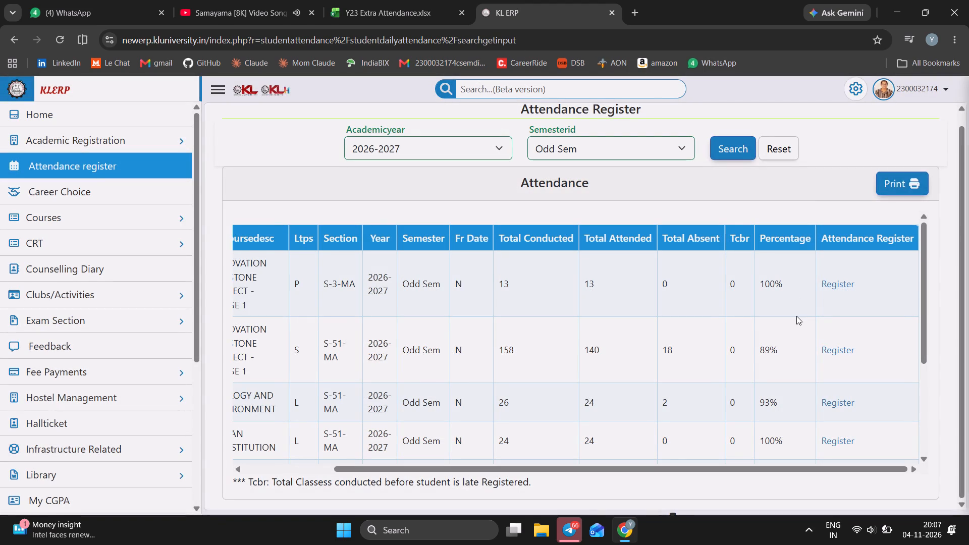
{"action": "scroll", "coordinate": [813, 348], "scroll_direction": "down", "scroll_amount": 3}
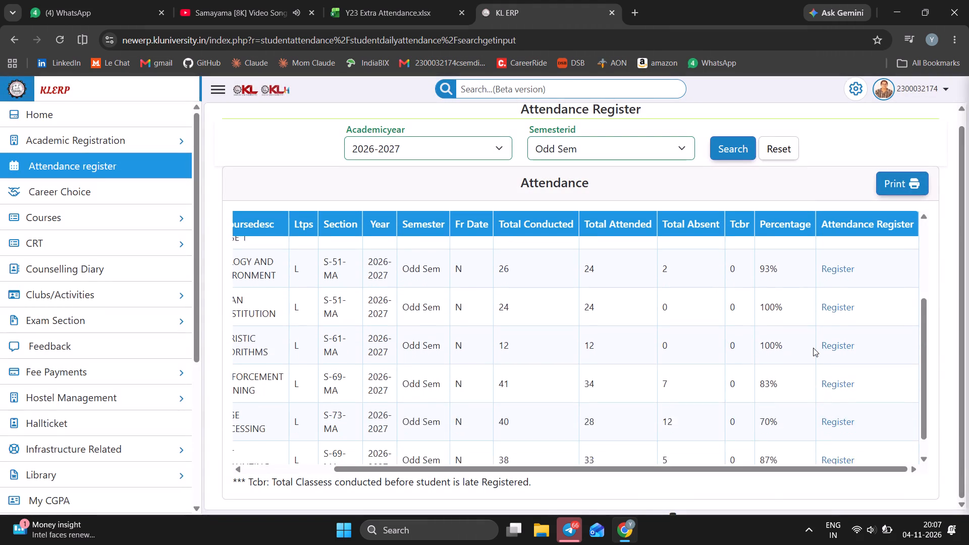
{"action": "scroll", "coordinate": [813, 348], "scroll_direction": "down", "scroll_amount": 1}
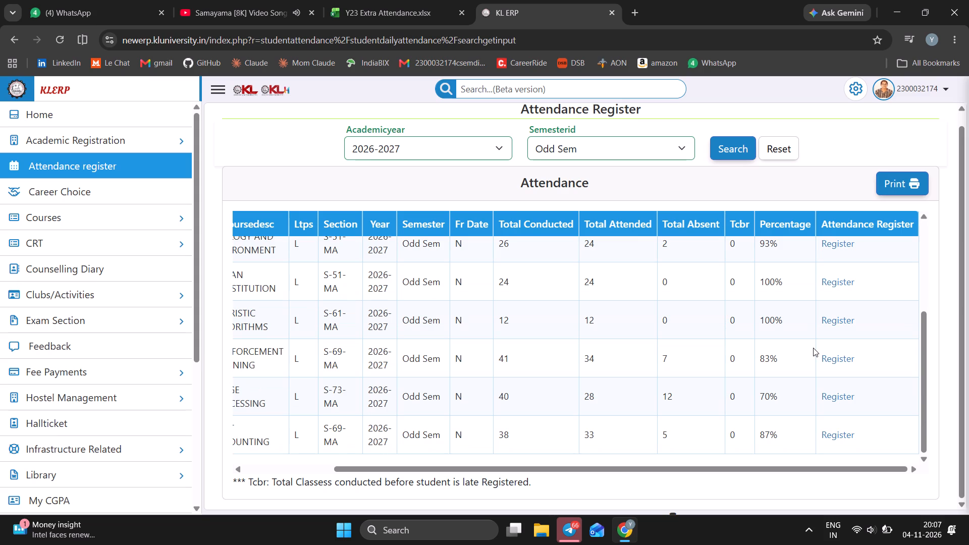
{"action": "scroll", "coordinate": [813, 348], "scroll_direction": "right", "scroll_amount": 2}
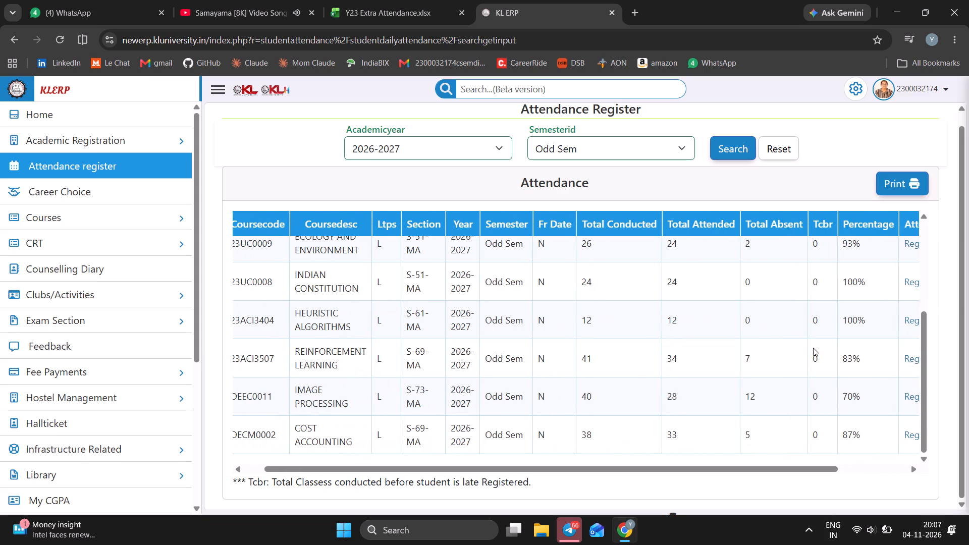
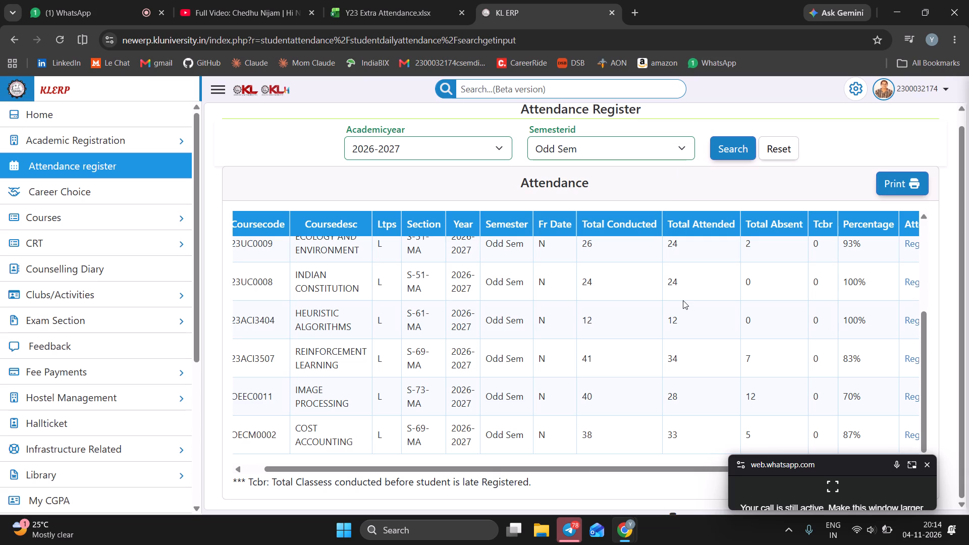
Open the Image Processing attendance register in KL ERP and compare its missed classes with the OEEC0011 rows in the Y23 Extra Attendance sheet.
{"action": "left_click", "coordinate": [910, 398]}
{"action": "scroll", "coordinate": [716, 246], "scroll_direction": "left", "scroll_amount": 3}
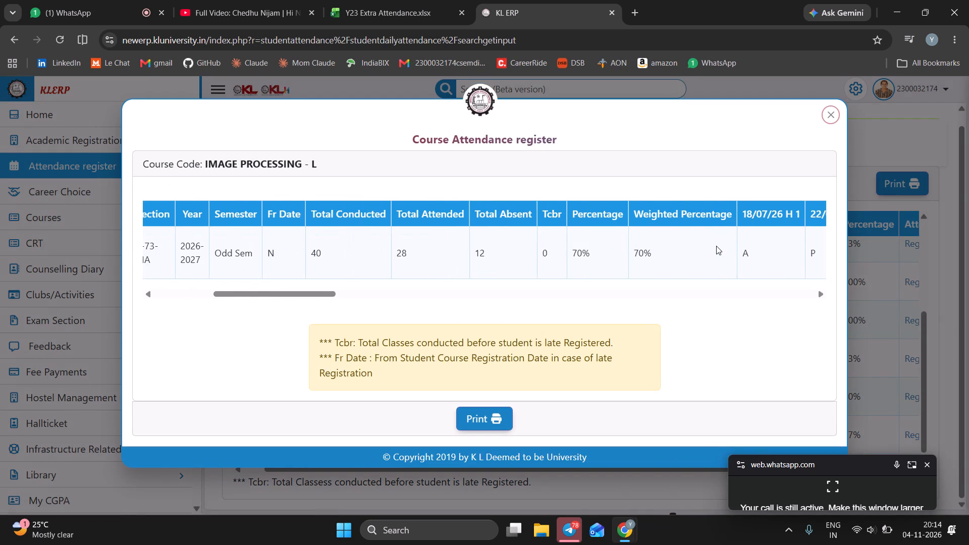
{"action": "scroll", "coordinate": [716, 246], "scroll_direction": "left", "scroll_amount": 2}
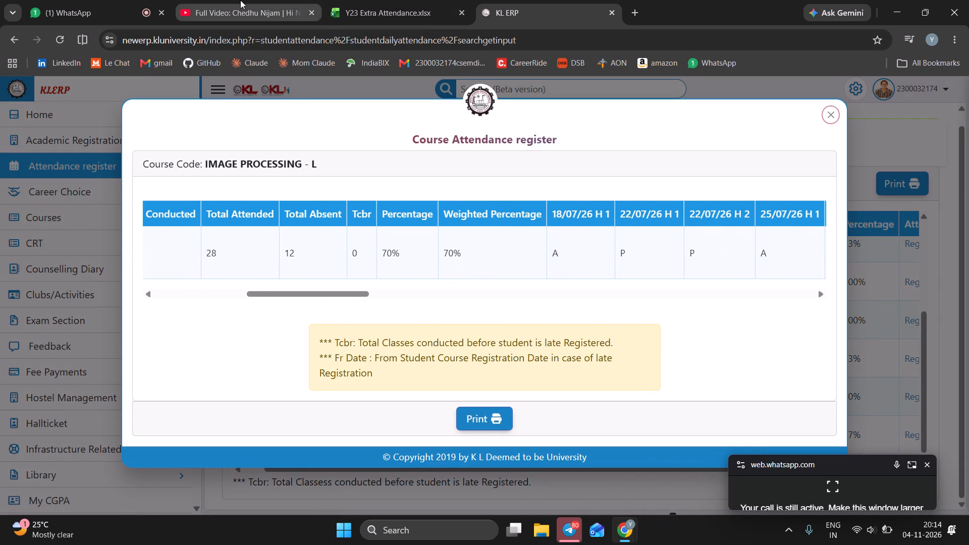
{"action": "left_click", "coordinate": [419, 12]}
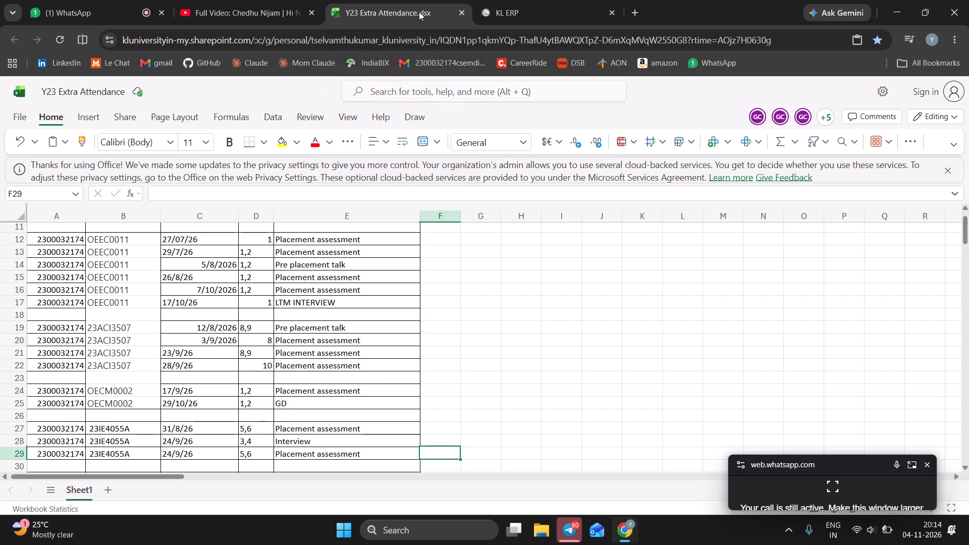
{"action": "scroll", "coordinate": [312, 244], "scroll_direction": "up", "scroll_amount": 2}
{"action": "scroll", "coordinate": [216, 261], "scroll_direction": "up", "scroll_amount": 3}
{"action": "scroll", "coordinate": [472, 297], "scroll_direction": "up", "scroll_amount": 7}
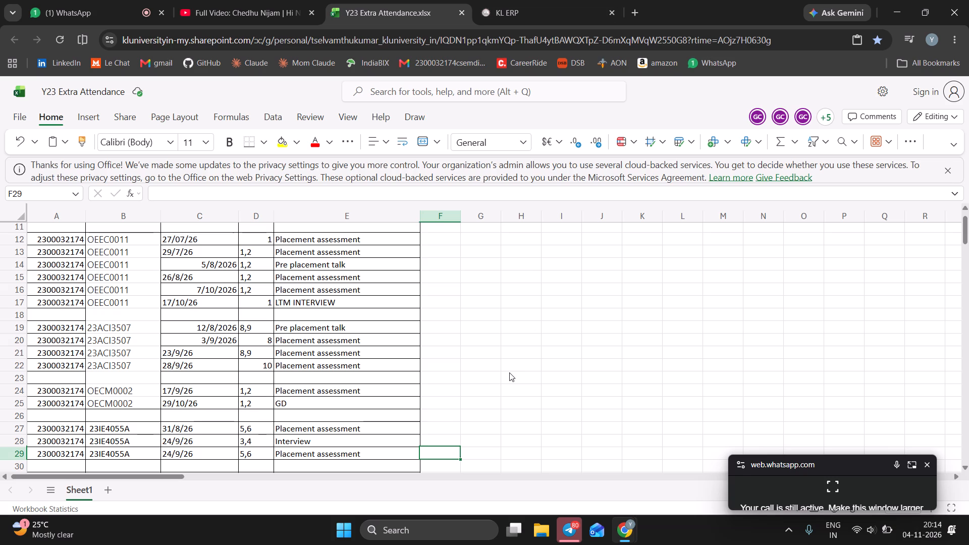
{"action": "scroll", "coordinate": [509, 372], "scroll_direction": "up", "scroll_amount": 1}
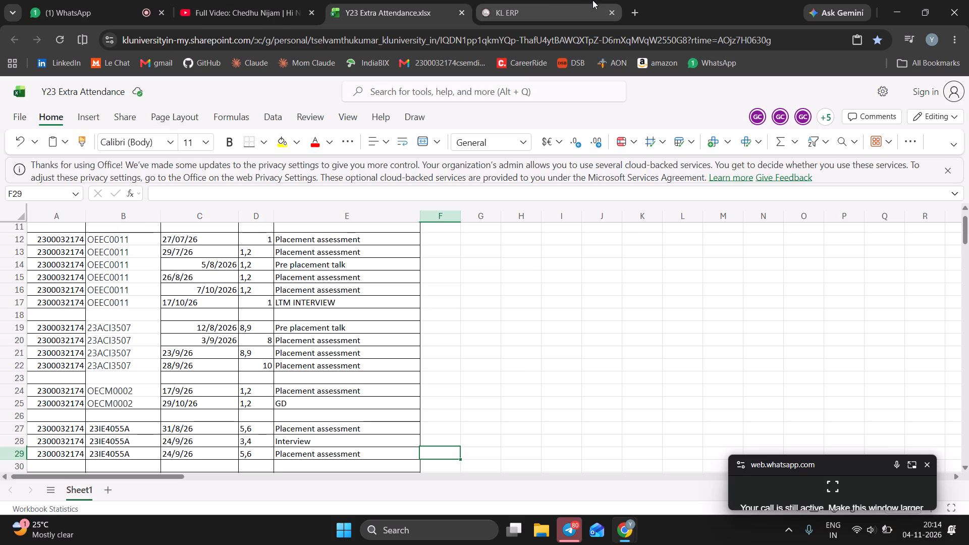
{"action": "left_click", "coordinate": [553, 0]}
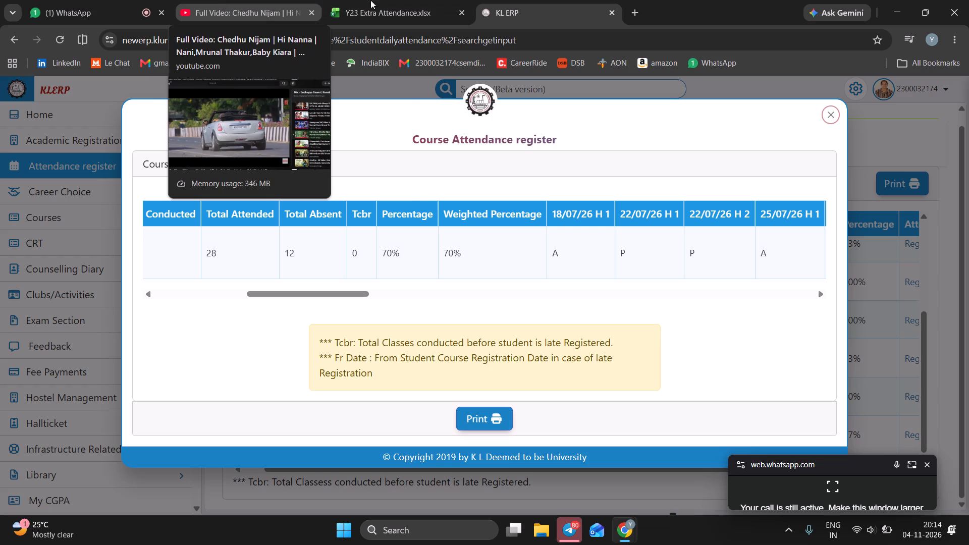
{"action": "left_click", "coordinate": [434, 1]}
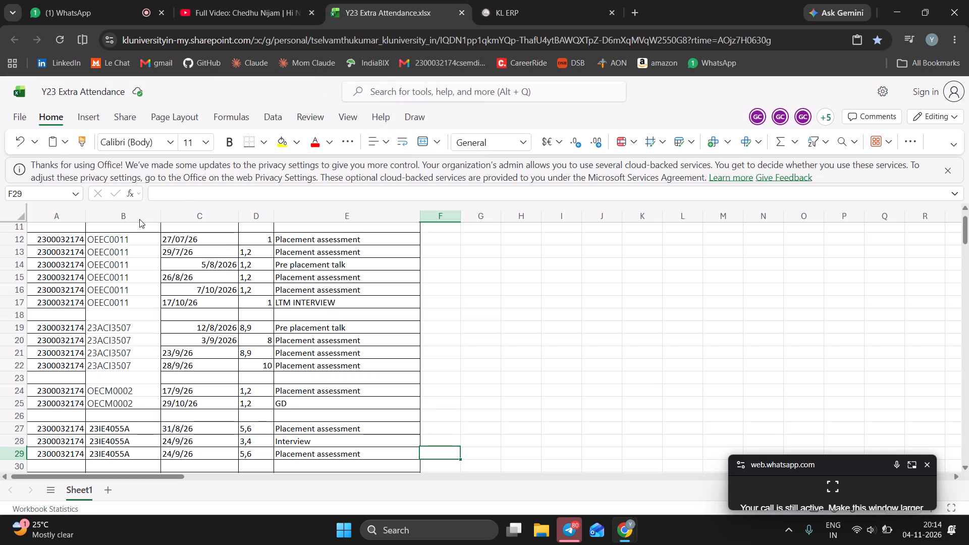
{"action": "scroll", "coordinate": [135, 235], "scroll_direction": "up", "scroll_amount": 4}
Close the Y23 Extra Attendance workbook.
{"action": "left_click", "coordinate": [462, 10]}
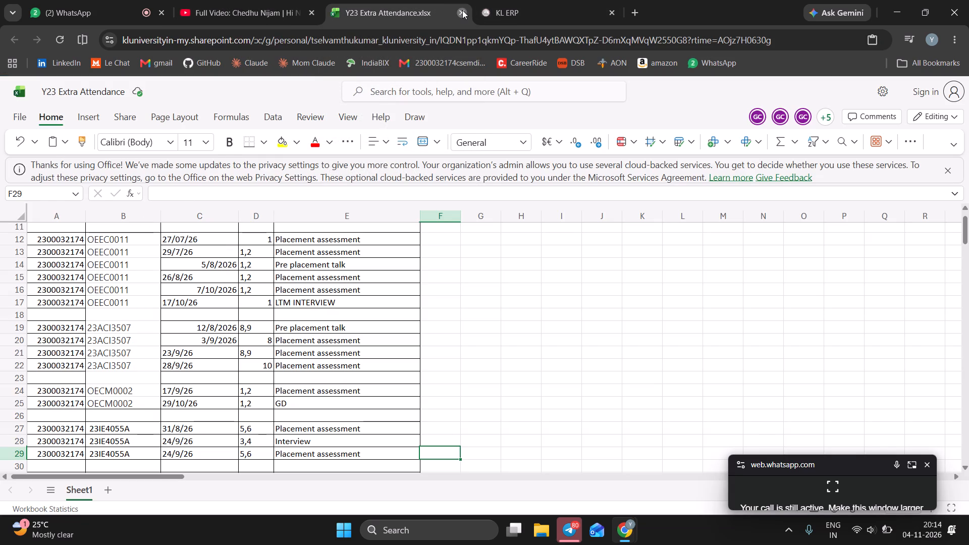
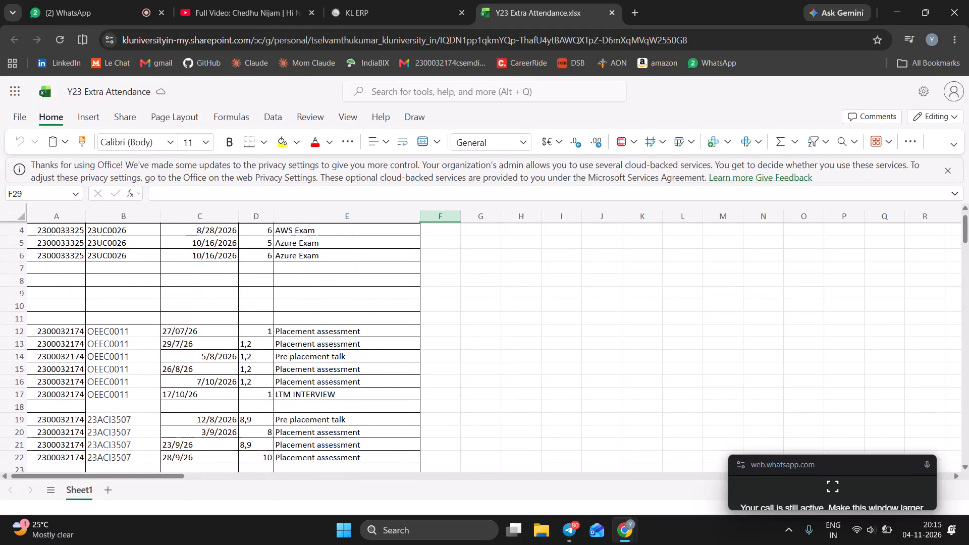
Start a new entry in row 11 with the same student ID as the row below and course code OEEC0011 copied from B12.
{"action": "left_click", "coordinate": [62, 320]}
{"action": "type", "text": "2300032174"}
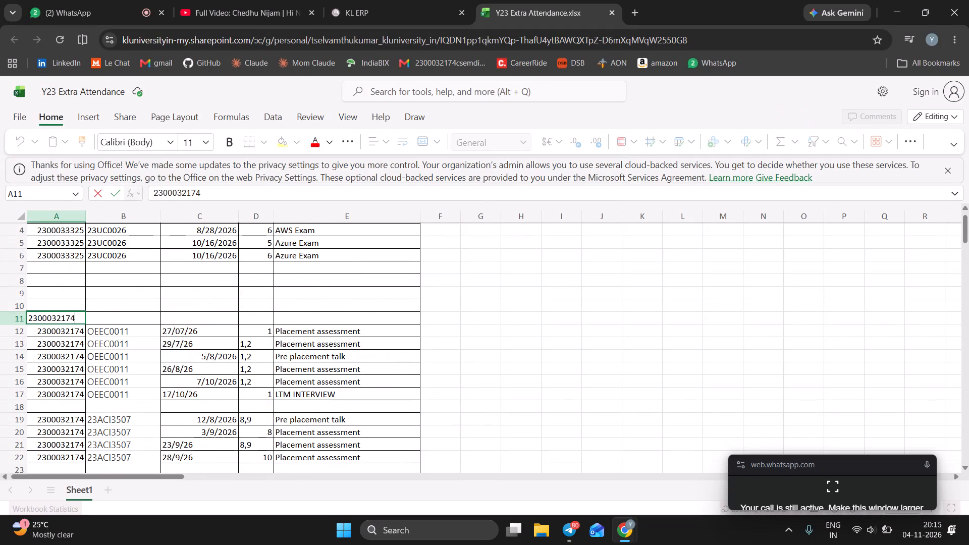
{"action": "left_click", "coordinate": [105, 319]}
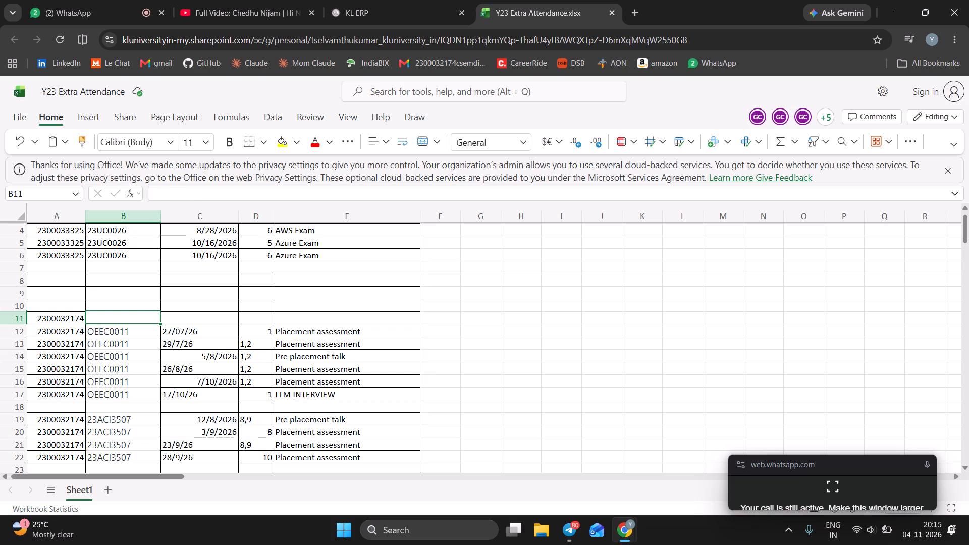
{"action": "left_click", "coordinate": [105, 335]}
{"action": "left_click", "coordinate": [218, 191]}
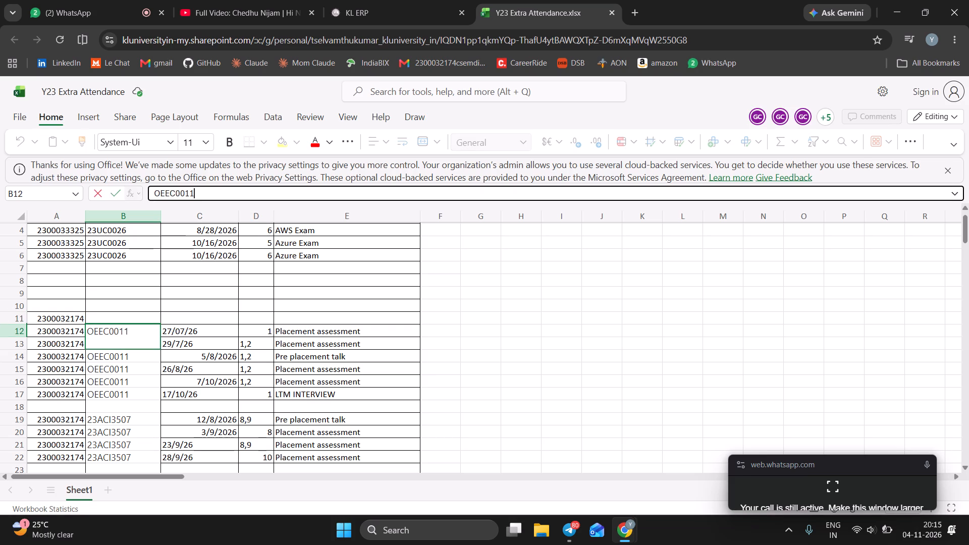
{"action": "key", "text": "ctrl+a"}
{"action": "key", "text": "ctrl+c"}
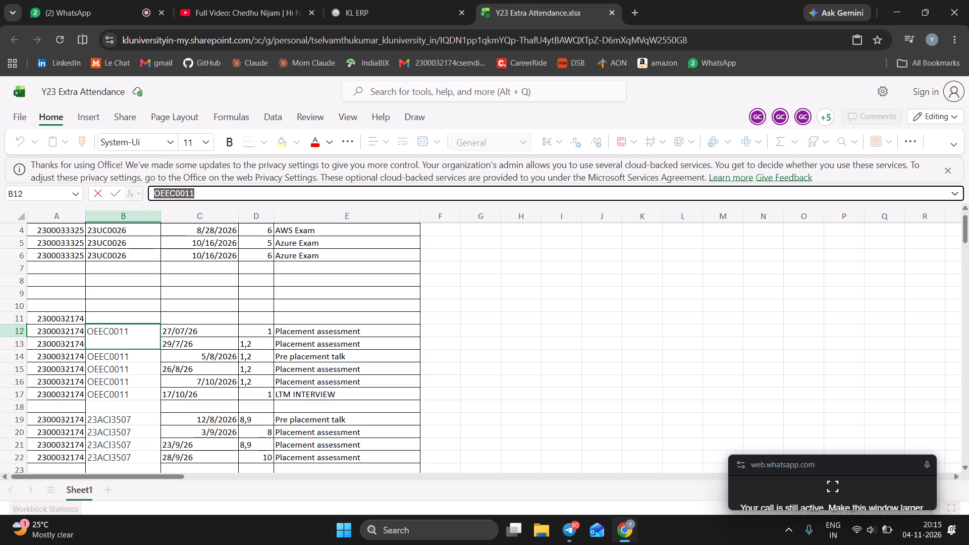
{"action": "left_click", "coordinate": [94, 319]}
{"action": "key", "text": "ctrl+v"}
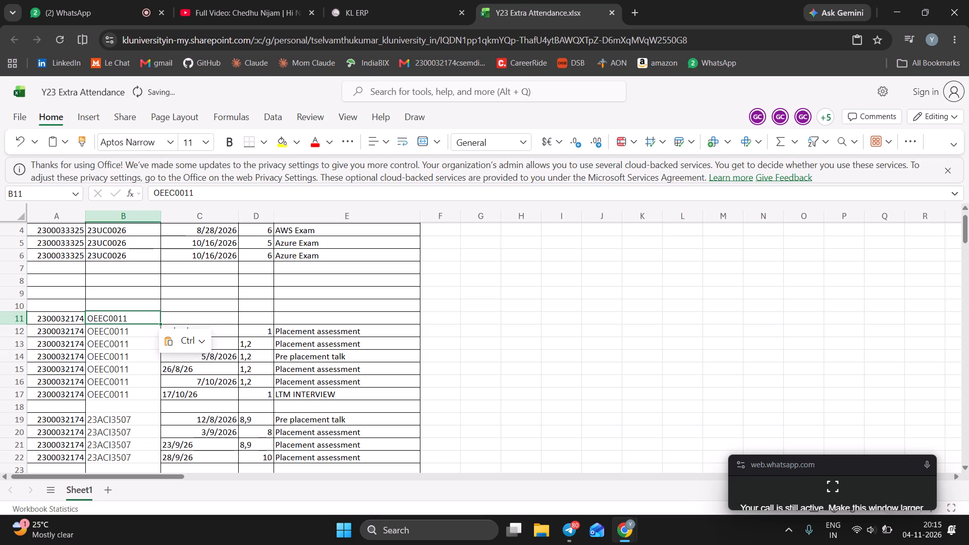
Using the Image Processing register in KL ERP, enter date 18/07/26 and hour 1 in row 11 of the sheet.
{"action": "left_click", "coordinate": [199, 321]}
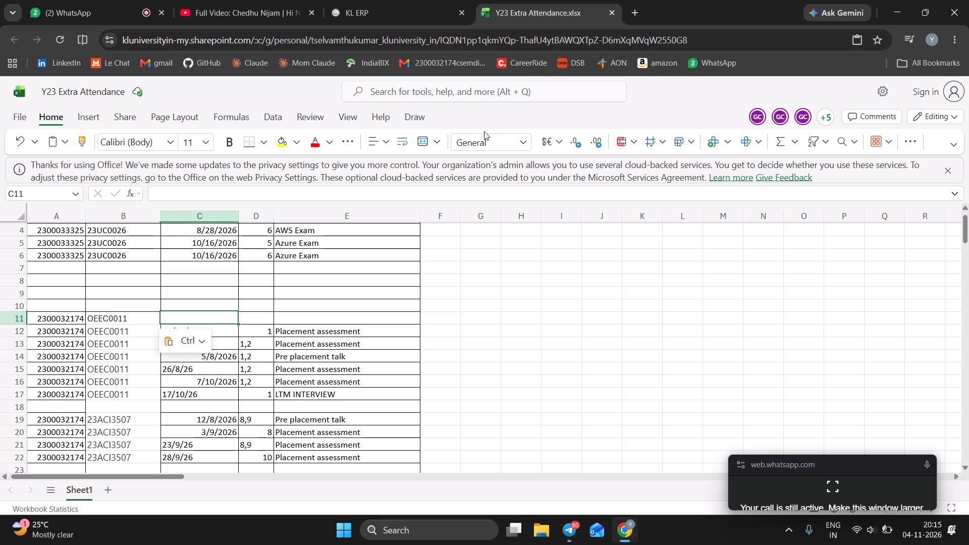
{"action": "left_click", "coordinate": [403, 0]}
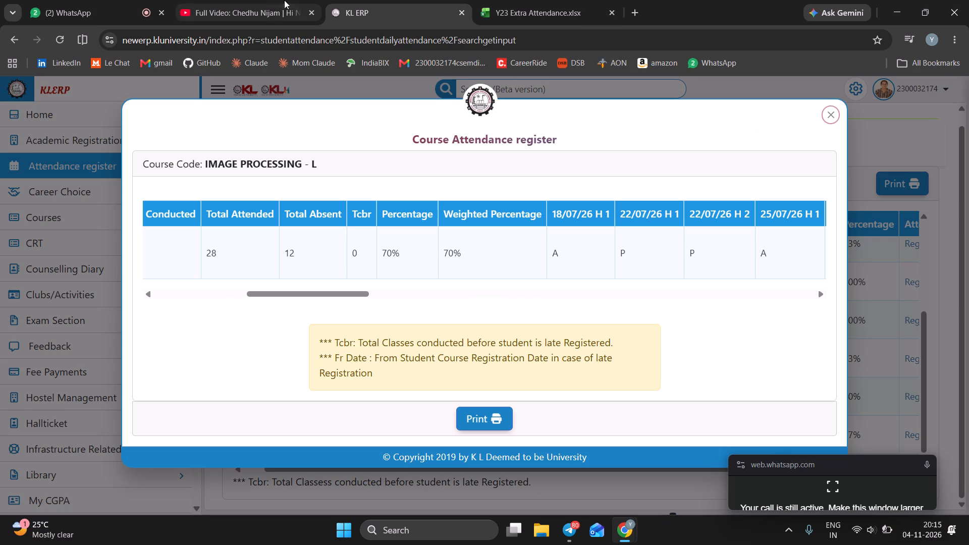
{"action": "left_click", "coordinate": [530, 11]}
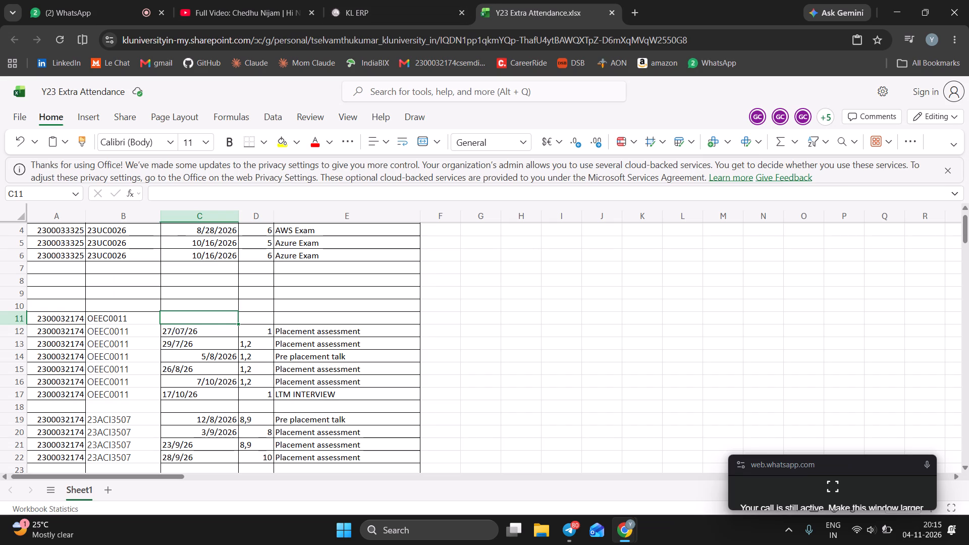
{"action": "left_click", "coordinate": [235, 193]}
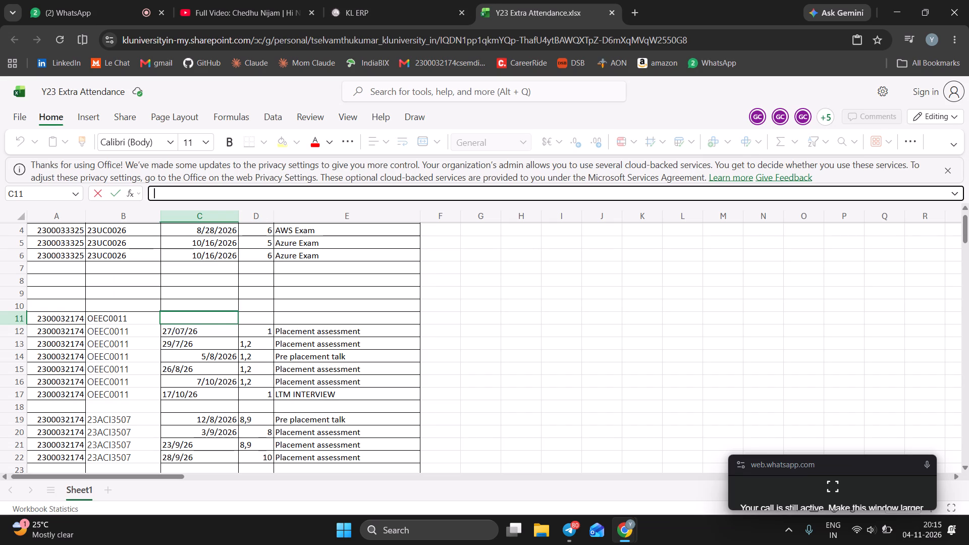
{"action": "type", "text": "18/0"}
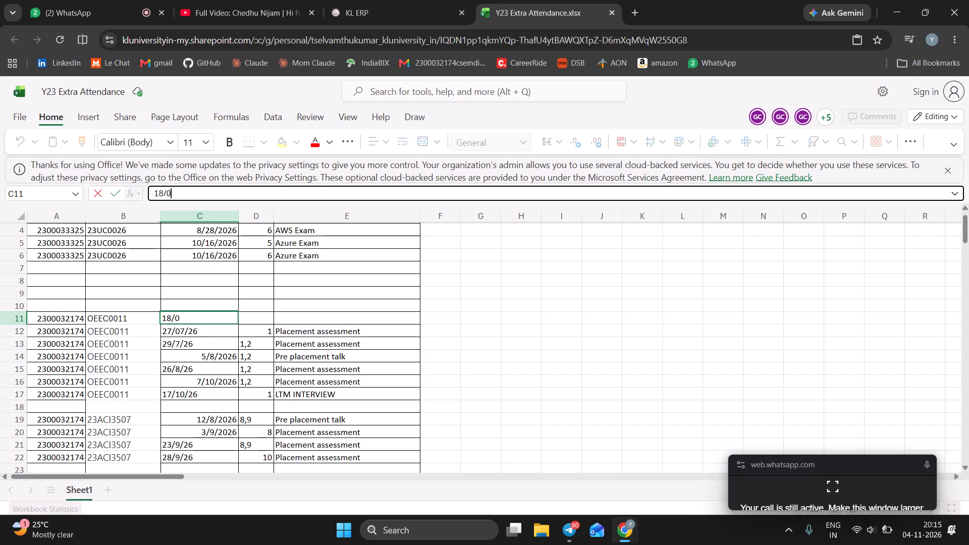
{"action": "type", "text": "7/26"}
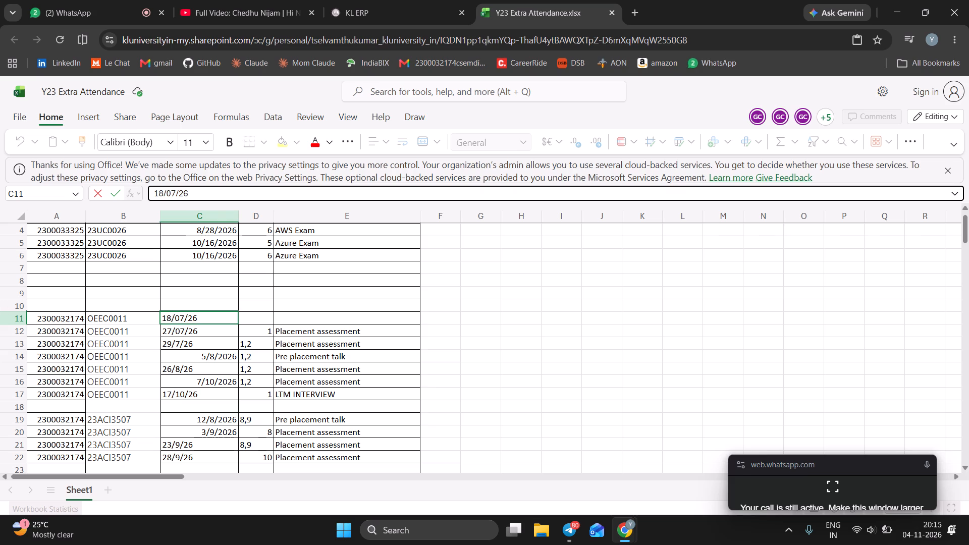
{"action": "left_click", "coordinate": [255, 321]}
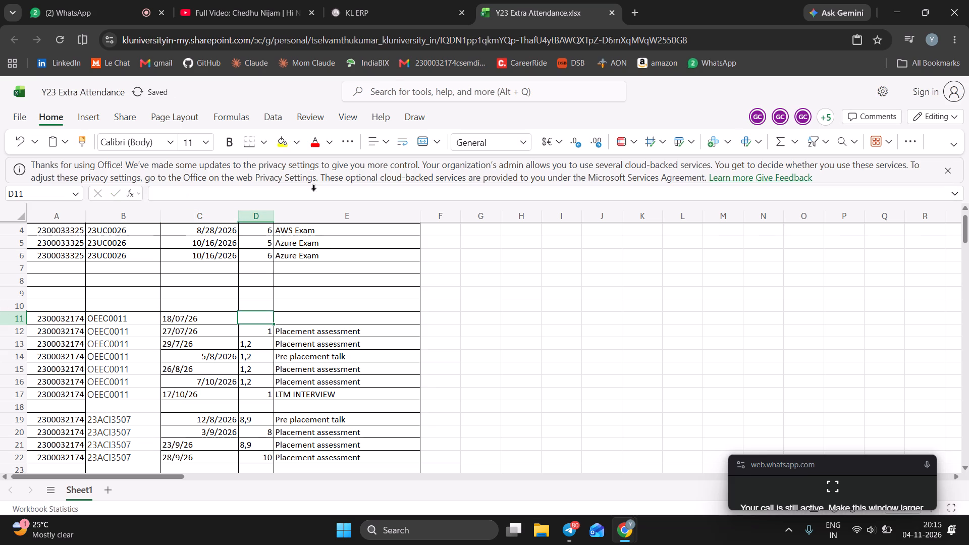
{"action": "left_click", "coordinate": [344, 0]}
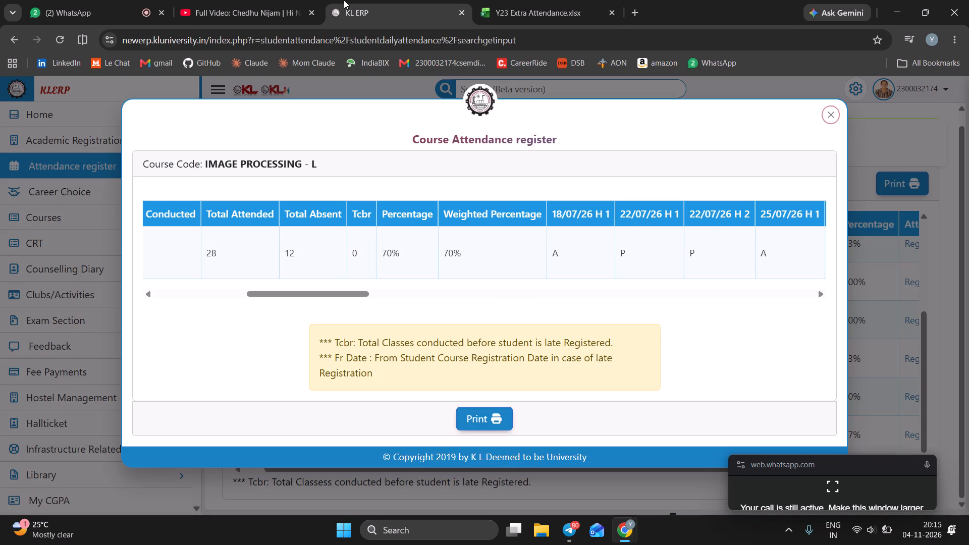
{"action": "left_click", "coordinate": [527, 3]}
{"action": "left_click", "coordinate": [240, 189]}
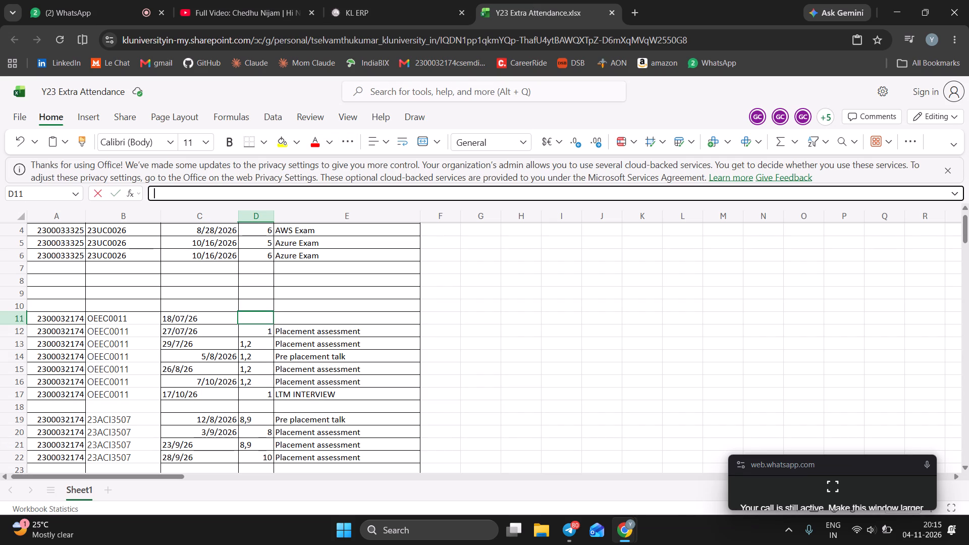
{"action": "key", "text": "1"}
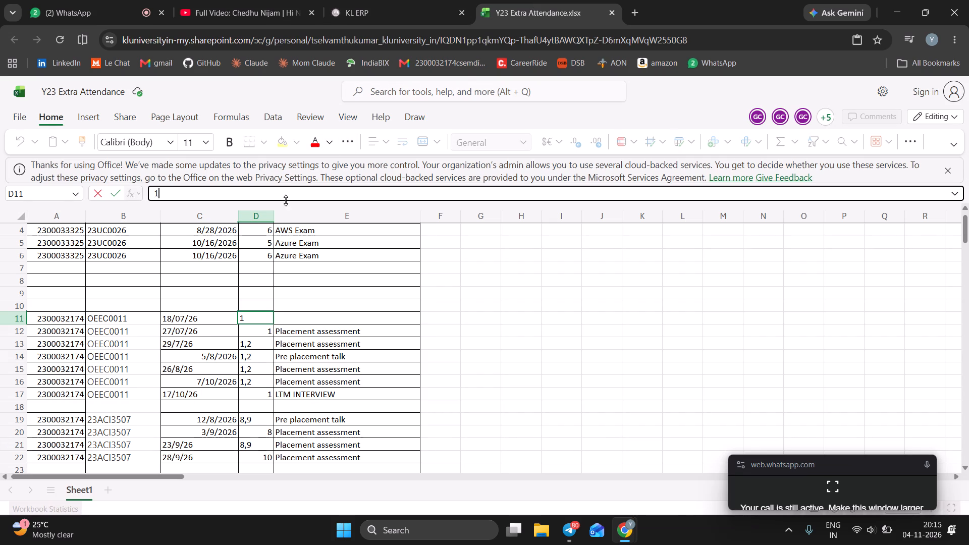
Copy the reason "zeroCode interview hyderabad" from E61 into the reason cell of row 11.
{"action": "scroll", "coordinate": [297, 369], "scroll_direction": "down", "scroll_amount": 4}
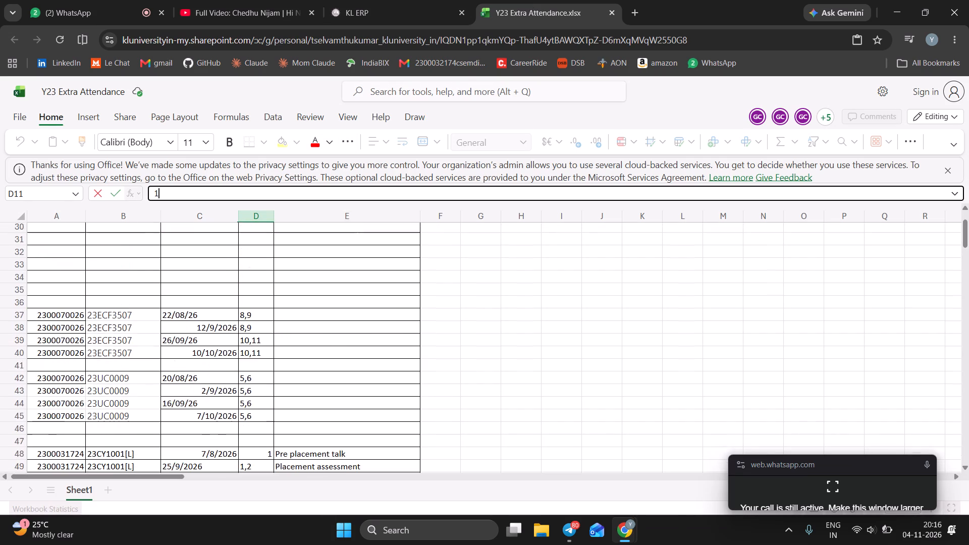
{"action": "scroll", "coordinate": [297, 369], "scroll_direction": "down", "scroll_amount": 2}
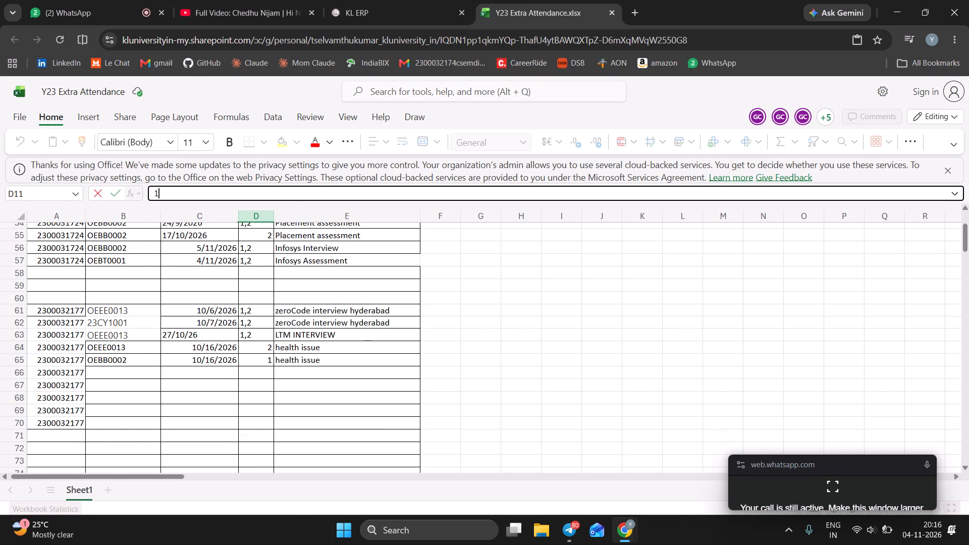
{"action": "left_click", "coordinate": [335, 313]}
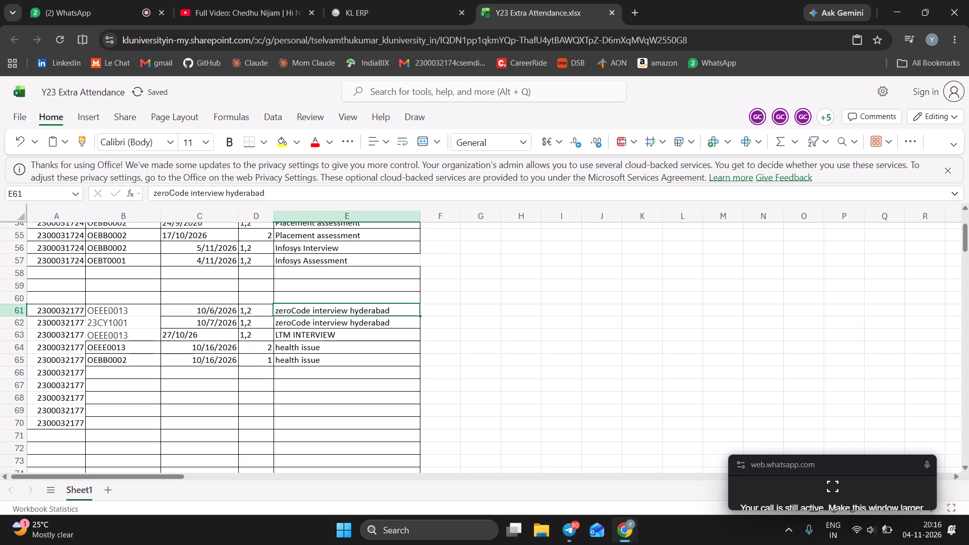
{"action": "left_click", "coordinate": [279, 198]}
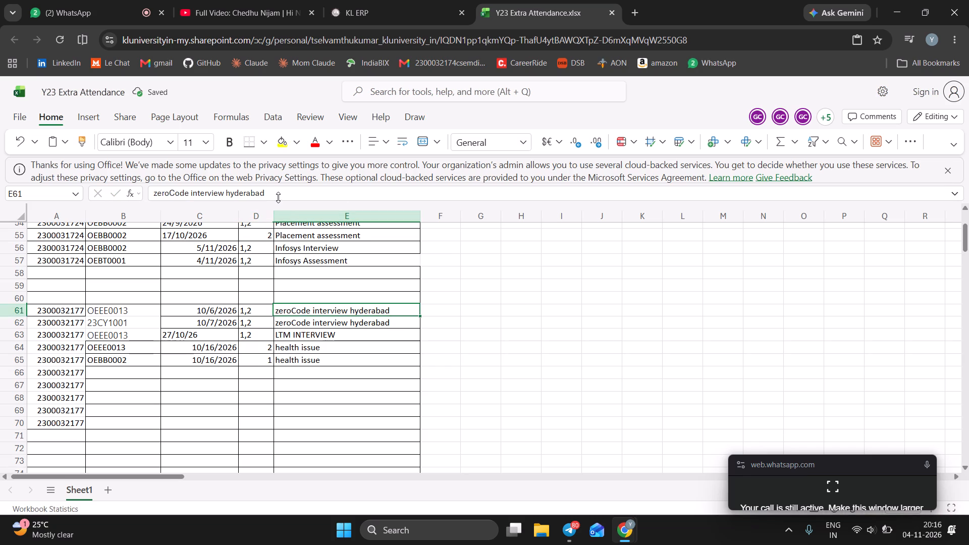
{"action": "left_click", "coordinate": [276, 191]}
{"action": "key", "text": "ctrl+a"}
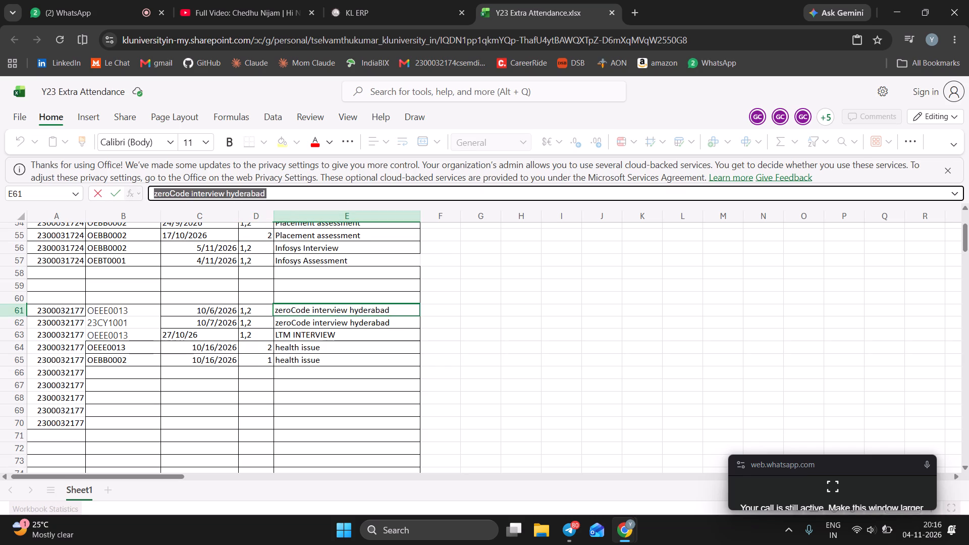
{"action": "key", "text": "ctrl+c"}
{"action": "scroll", "coordinate": [276, 191], "scroll_direction": "up", "scroll_amount": 1}
{"action": "scroll", "coordinate": [298, 324], "scroll_direction": "up", "scroll_amount": 4}
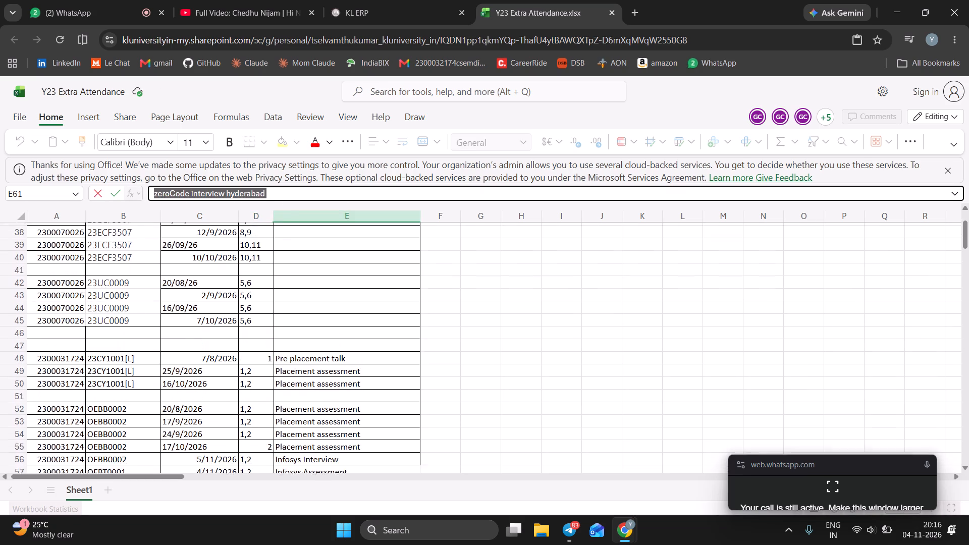
{"action": "scroll", "coordinate": [298, 324], "scroll_direction": "up", "scroll_amount": 3}
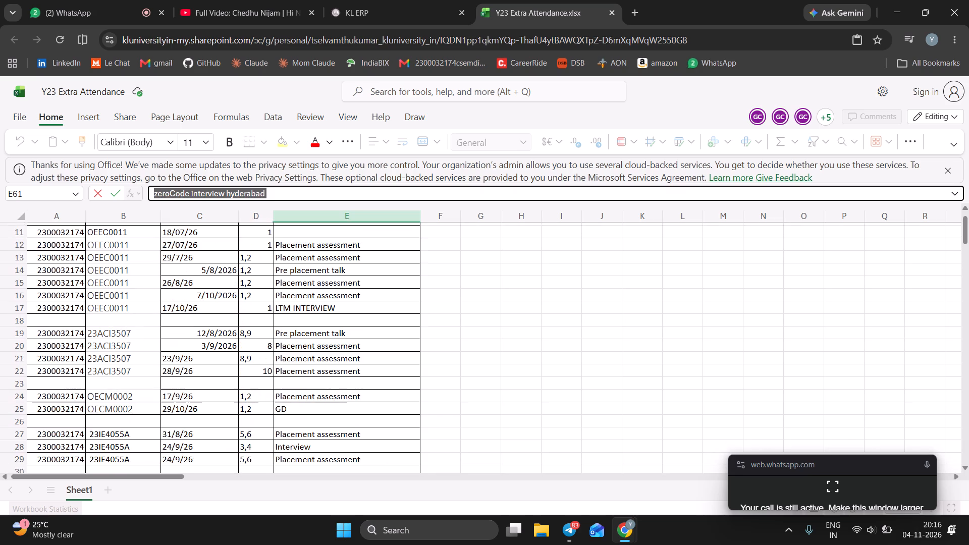
{"action": "scroll", "coordinate": [294, 338], "scroll_direction": "up", "scroll_amount": 2}
{"action": "left_click", "coordinate": [307, 274]}
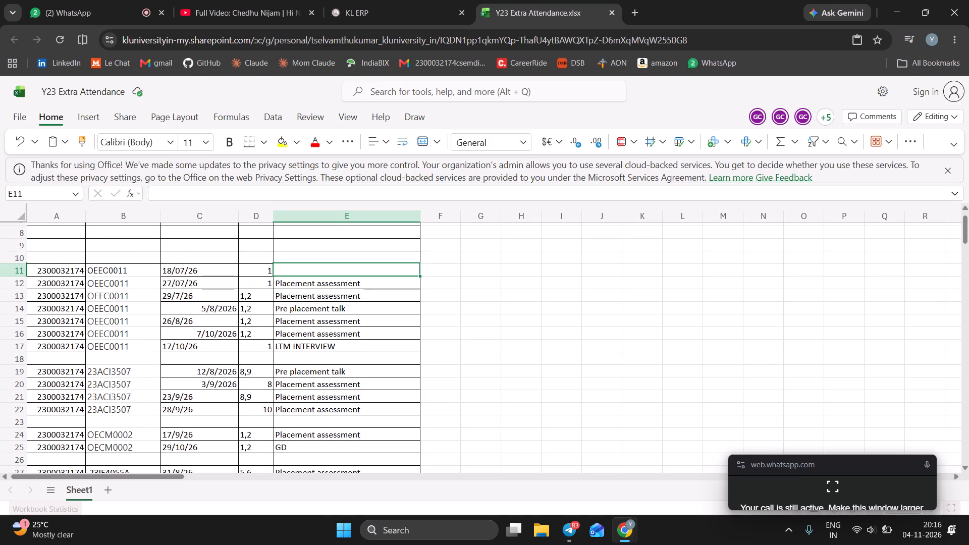
{"action": "key", "text": "ctrl+v"}
Compare the late-July absences in the KL ERP Image Processing register with the dates and hours in the OEEC0011 rows.
{"action": "scroll", "coordinate": [307, 274], "scroll_direction": "down", "scroll_amount": 1}
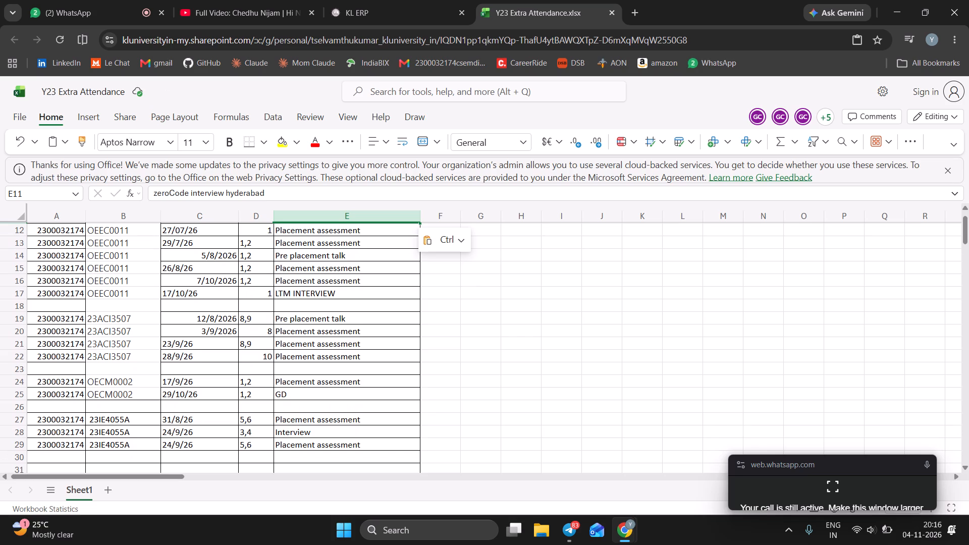
{"action": "scroll", "coordinate": [307, 274], "scroll_direction": "up", "scroll_amount": 1}
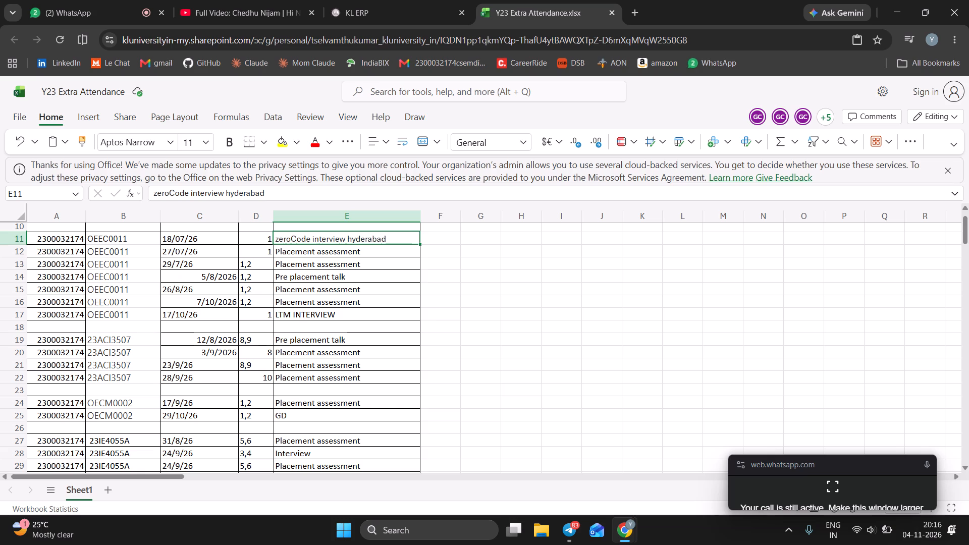
{"action": "left_click", "coordinate": [360, 11]}
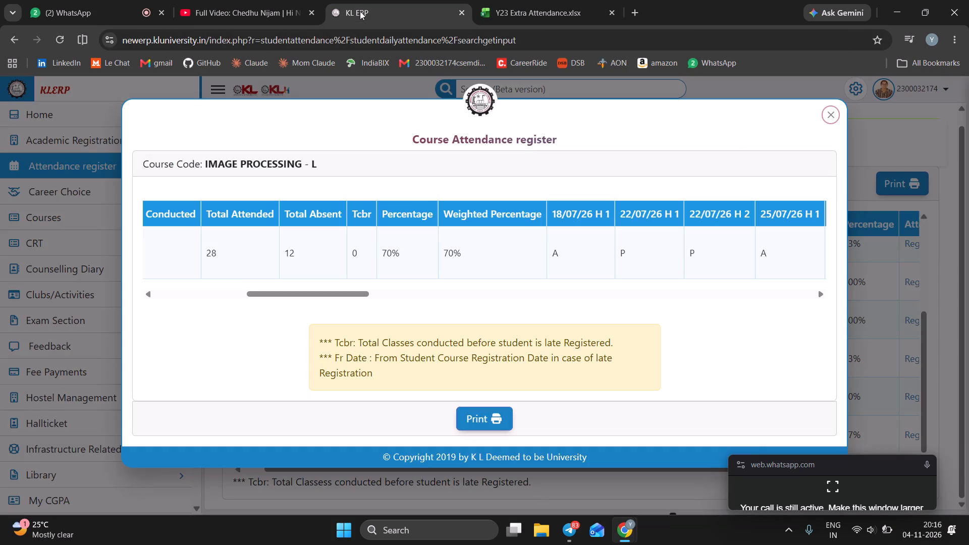
{"action": "scroll", "coordinate": [702, 251], "scroll_direction": "left", "scroll_amount": 1}
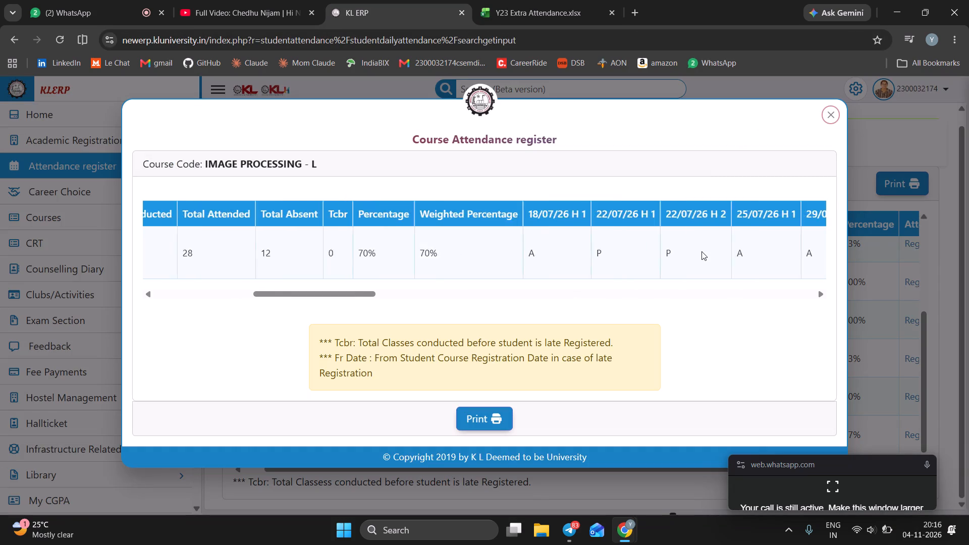
{"action": "scroll", "coordinate": [702, 251], "scroll_direction": "left", "scroll_amount": 1}
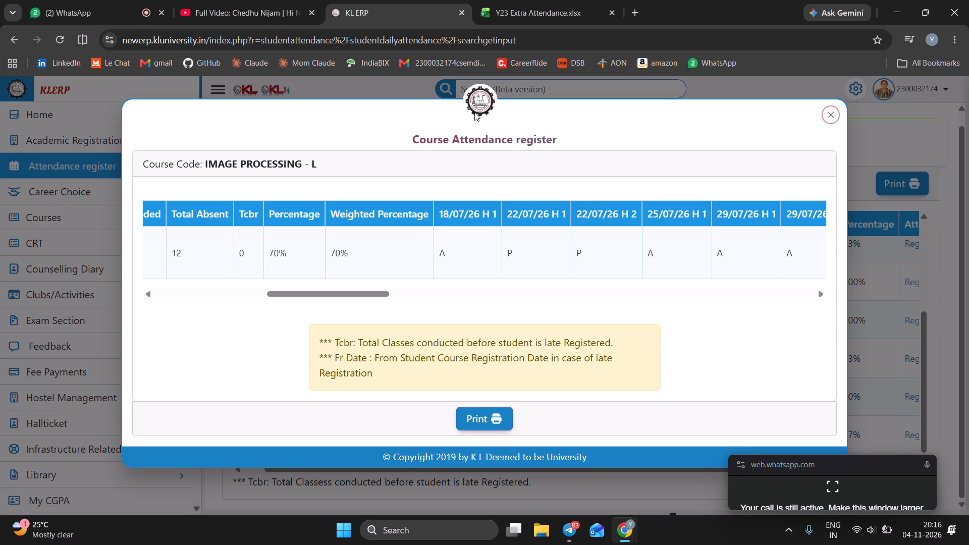
{"action": "left_click", "coordinate": [549, 0]}
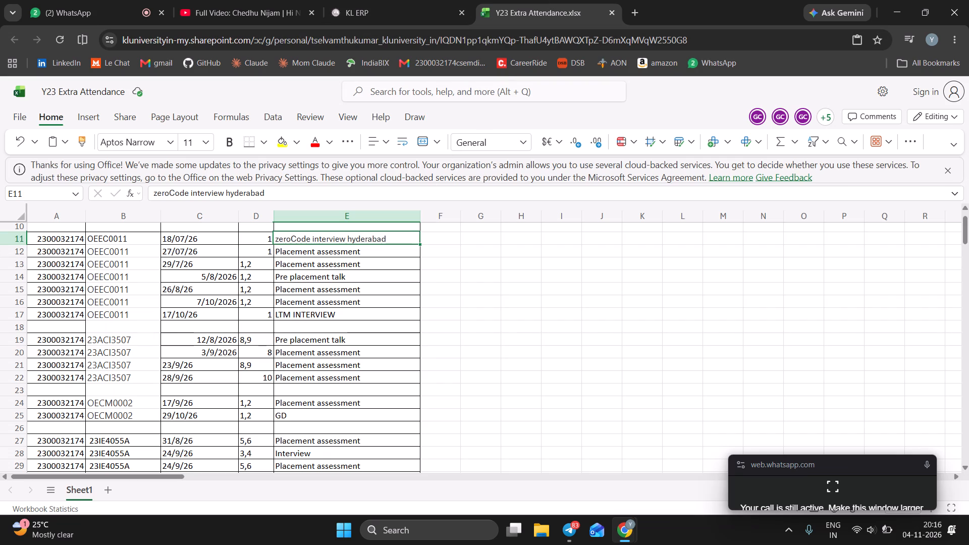
{"action": "left_click", "coordinate": [382, 11]}
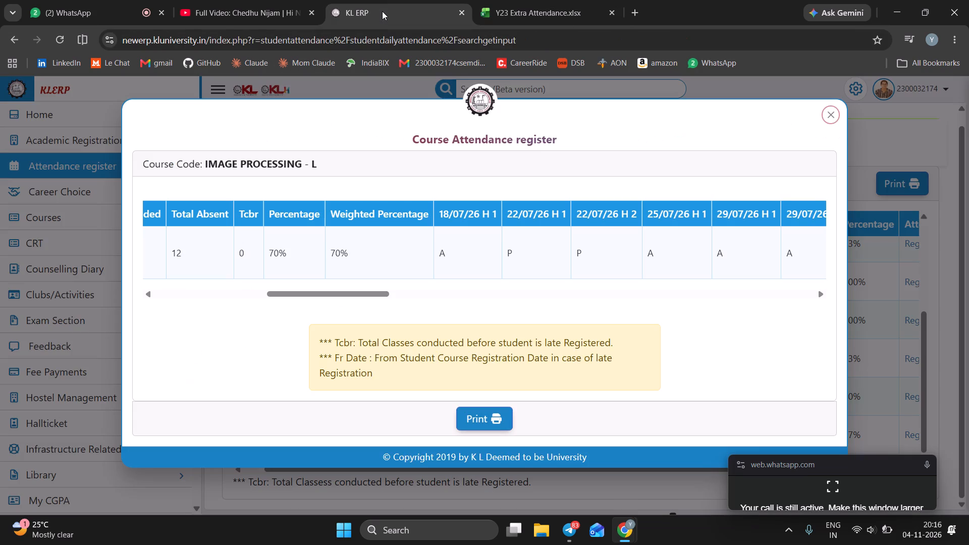
{"action": "scroll", "coordinate": [651, 244], "scroll_direction": "left", "scroll_amount": 1}
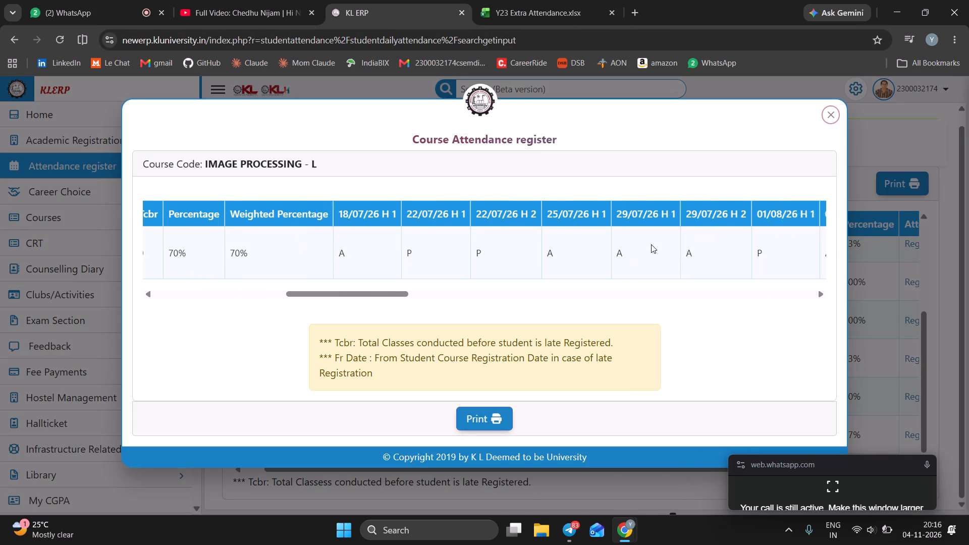
{"action": "scroll", "coordinate": [651, 244], "scroll_direction": "left", "scroll_amount": 1}
{"action": "left_click", "coordinate": [510, 0]}
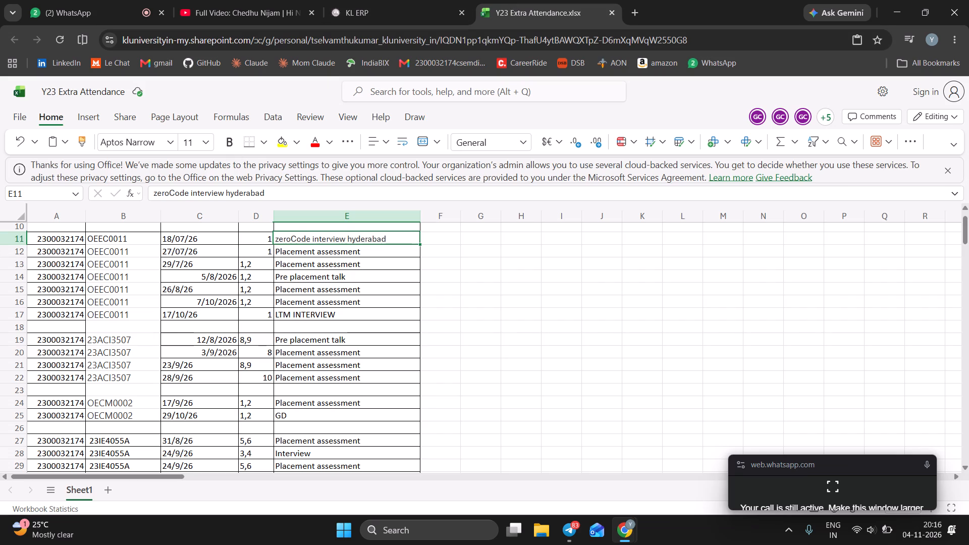
{"action": "left_click", "coordinate": [425, 0]}
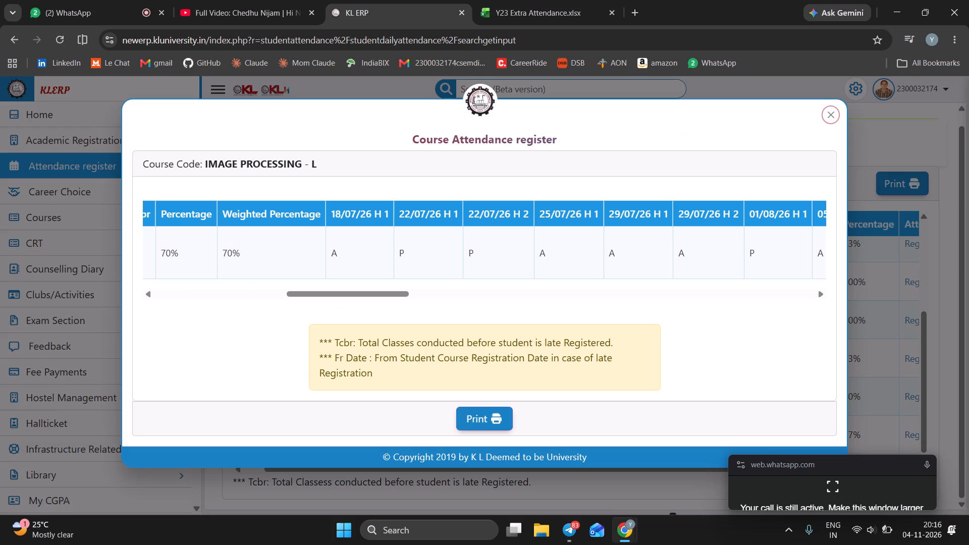
{"action": "left_click", "coordinate": [553, 0]}
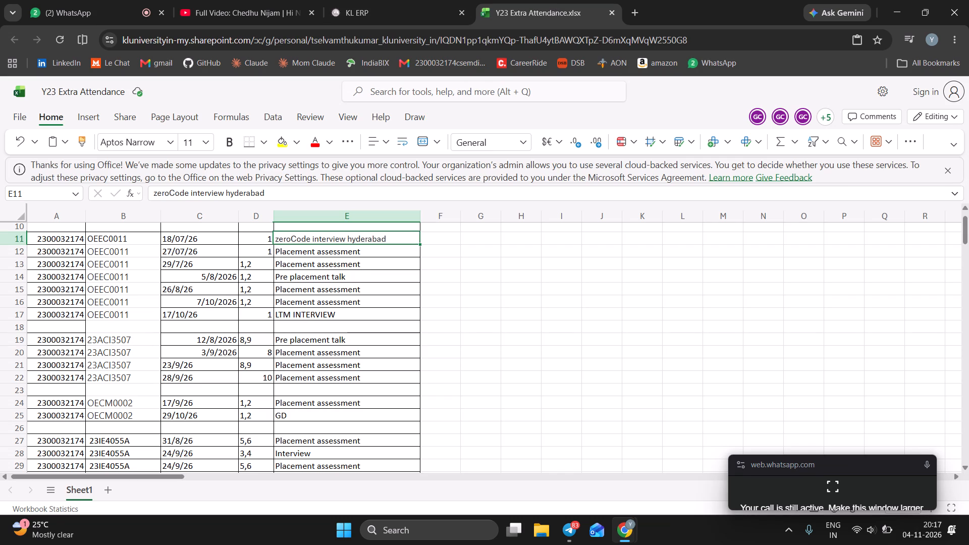
Correct the date in C12 of the OEEC0011 rows to 25/07/26.
{"action": "left_click", "coordinate": [170, 251]}
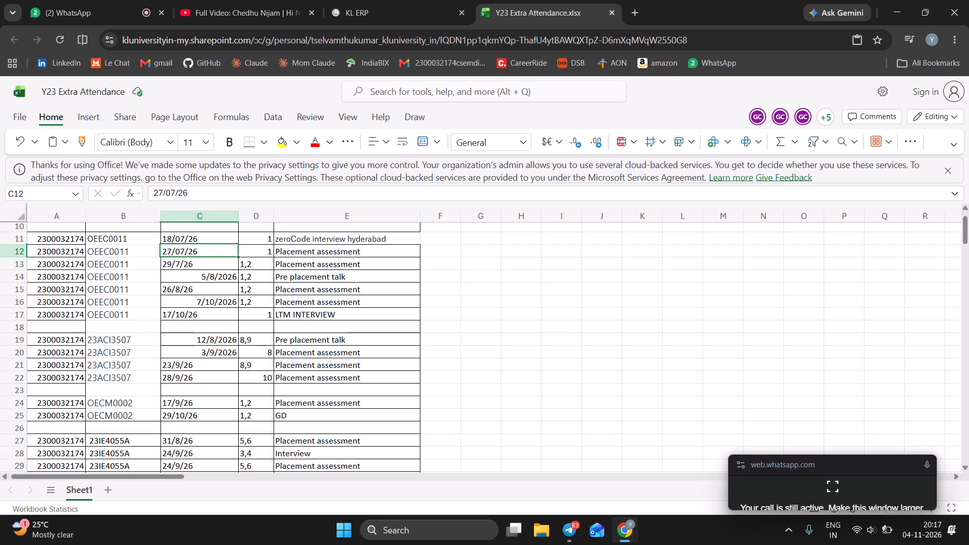
{"action": "left_click", "coordinate": [162, 192]}
{"action": "key", "text": "BackSpace"}
{"action": "key", "text": "5"}
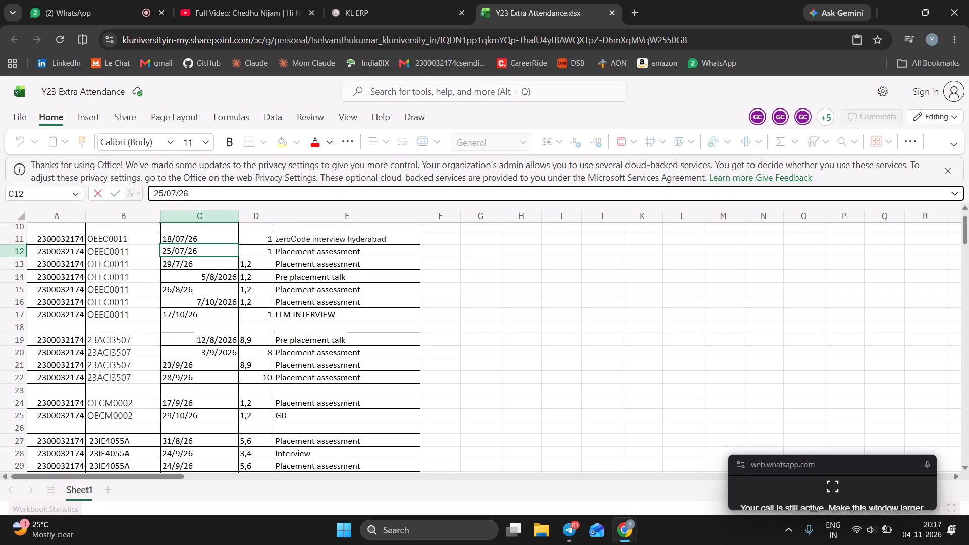
Compare the late-July and August absences in the KL ERP Image Processing register with the OEEC0011 dates and hours in the attendance sheet.
{"action": "left_click", "coordinate": [346, 3]}
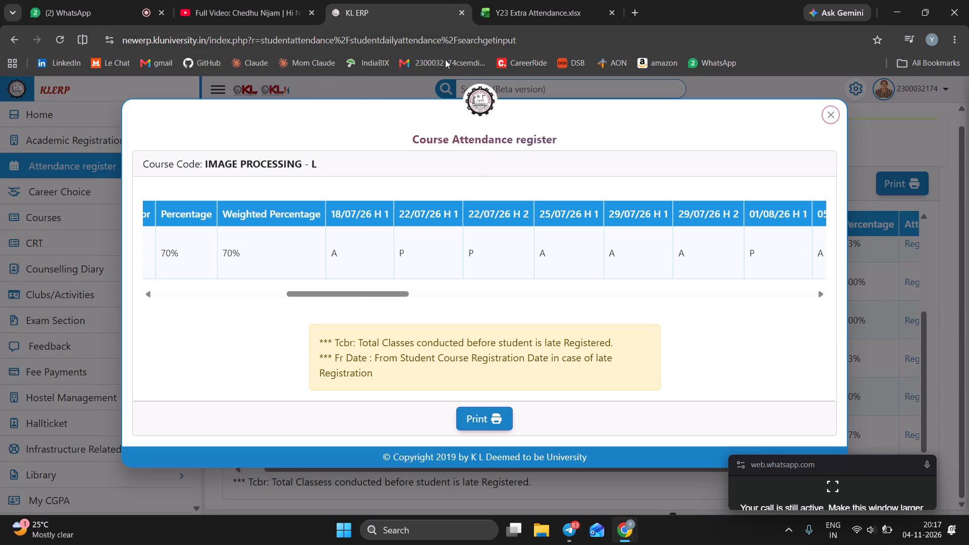
{"action": "scroll", "coordinate": [645, 237], "scroll_direction": "left", "scroll_amount": 1}
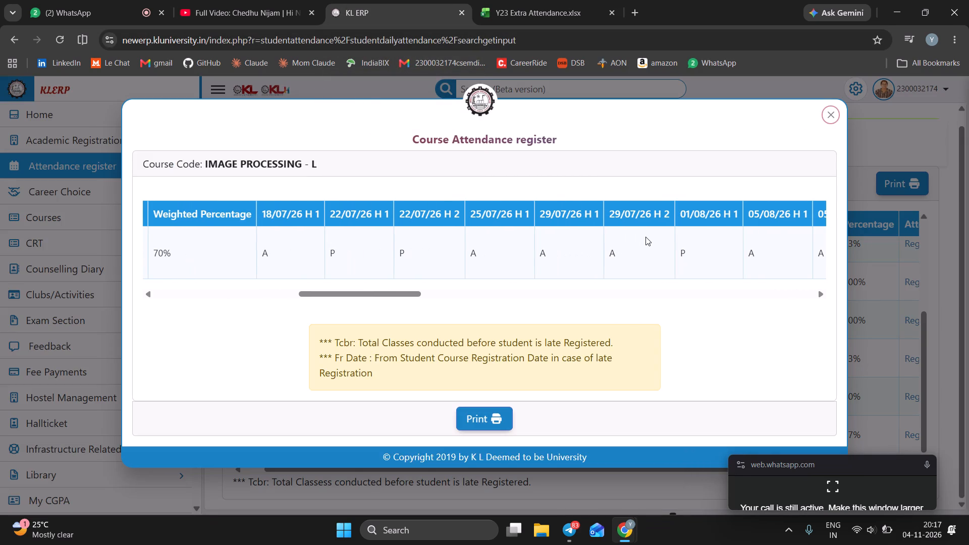
{"action": "left_click", "coordinate": [529, 0]}
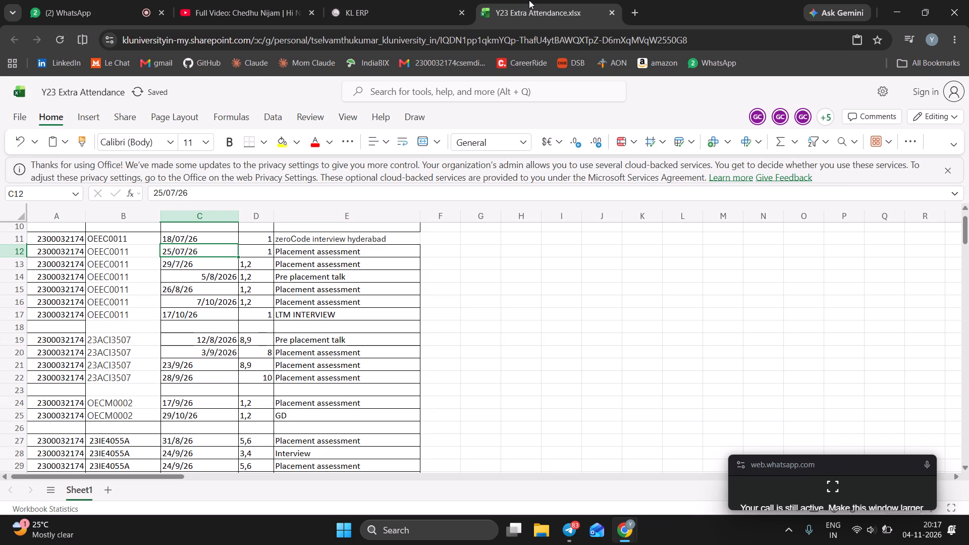
{"action": "left_click", "coordinate": [409, 0]}
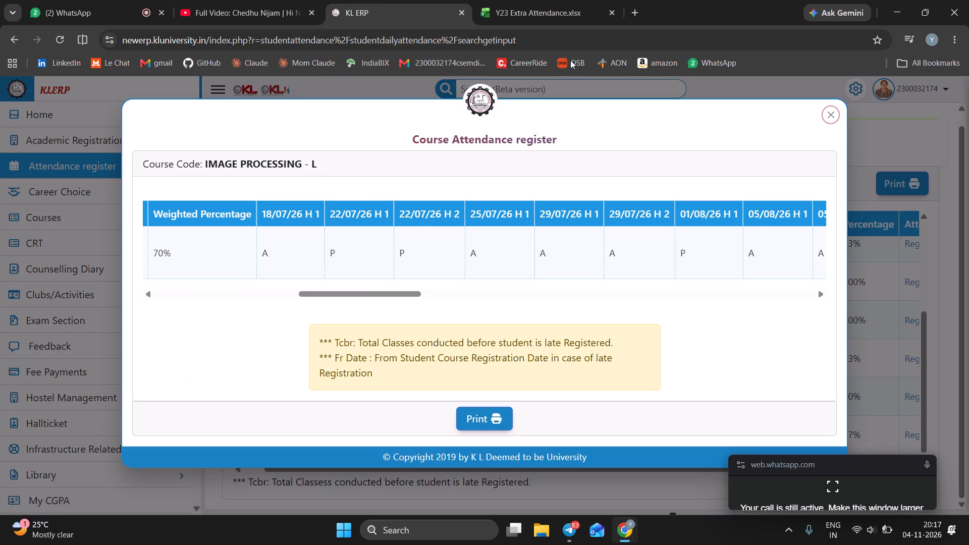
{"action": "scroll", "coordinate": [633, 227], "scroll_direction": "left", "scroll_amount": 4}
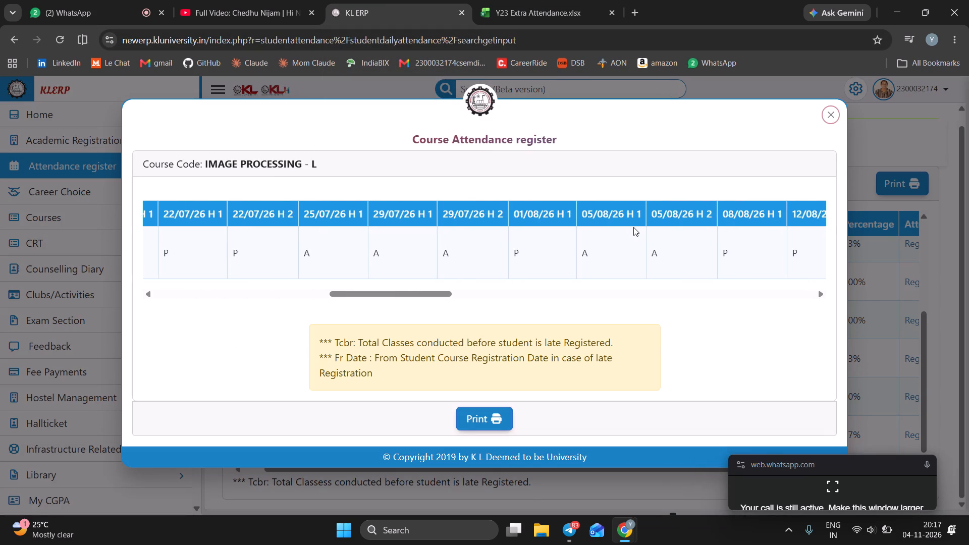
{"action": "scroll", "coordinate": [633, 227], "scroll_direction": "left", "scroll_amount": 1}
{"action": "left_click", "coordinate": [569, 0]}
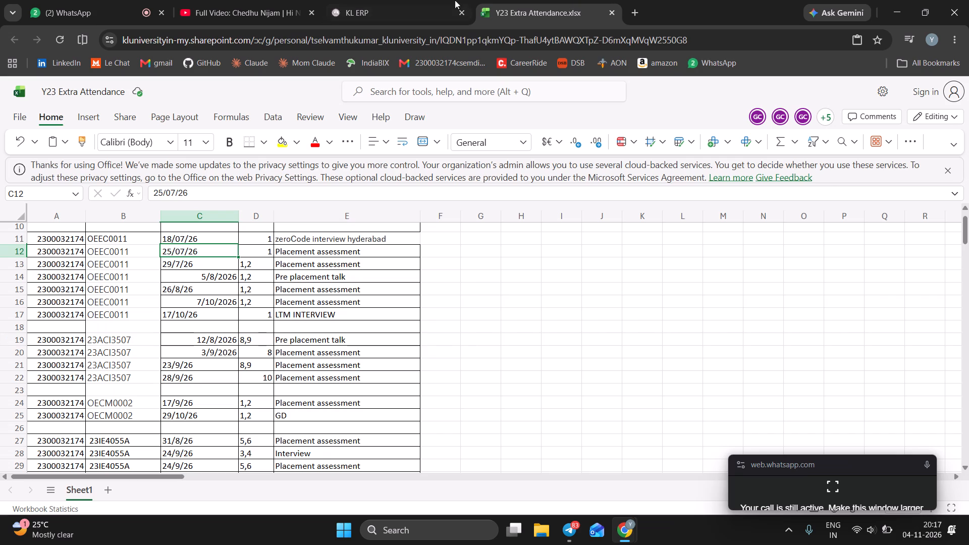
{"action": "left_click", "coordinate": [412, 0]}
{"action": "scroll", "coordinate": [681, 229], "scroll_direction": "left", "scroll_amount": 2}
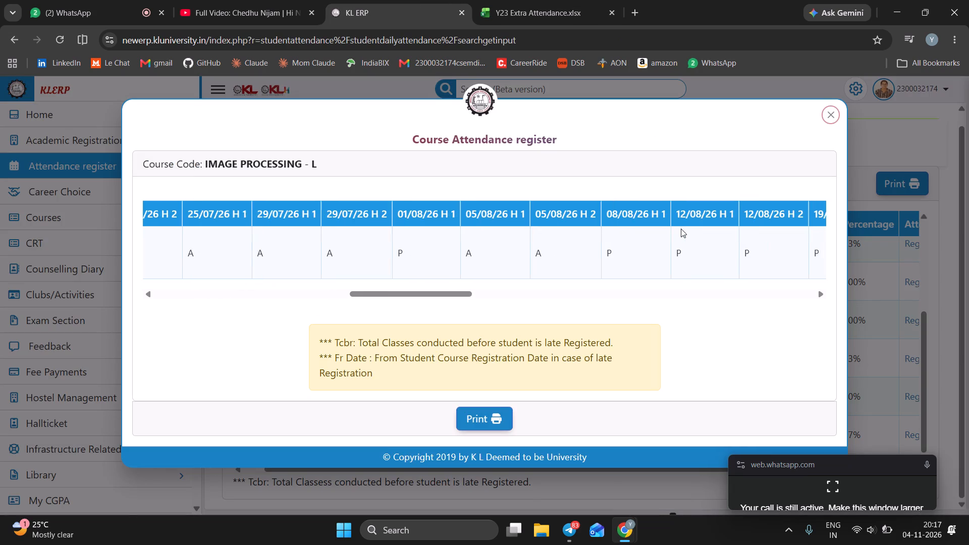
{"action": "scroll", "coordinate": [681, 229], "scroll_direction": "left", "scroll_amount": 7}
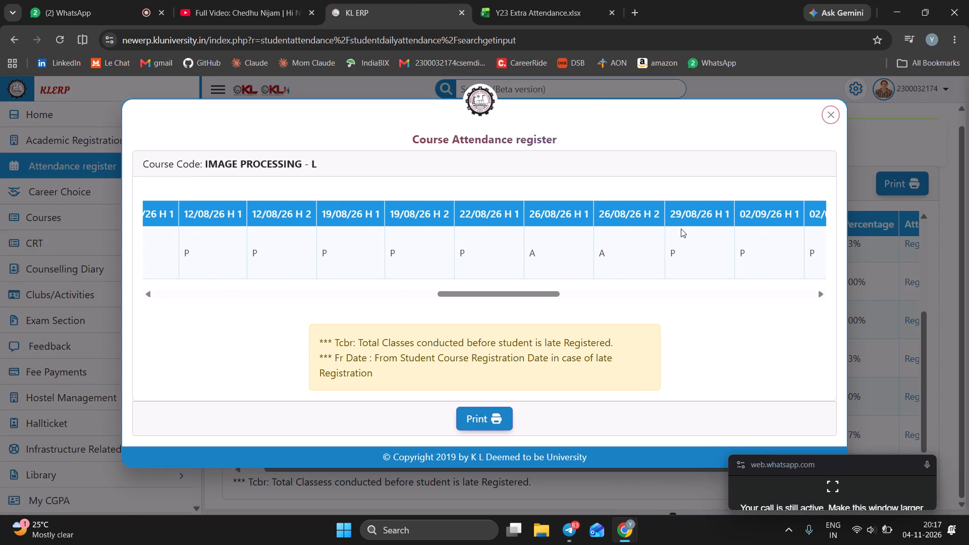
{"action": "left_click", "coordinate": [540, 14]}
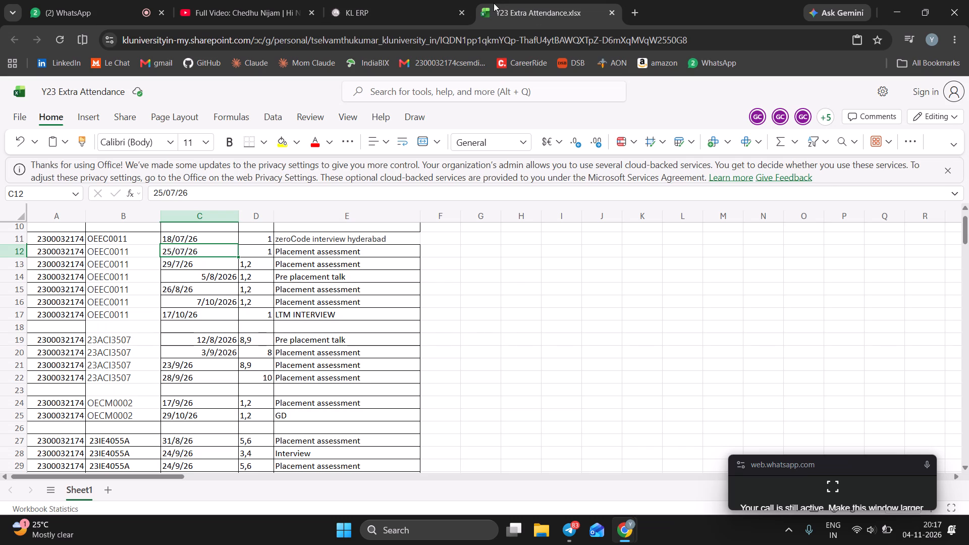
Check the late-August and September absences in the Image Processing register against the OEEC0011 rows of the attendance sheet.
{"action": "left_click", "coordinate": [409, 0]}
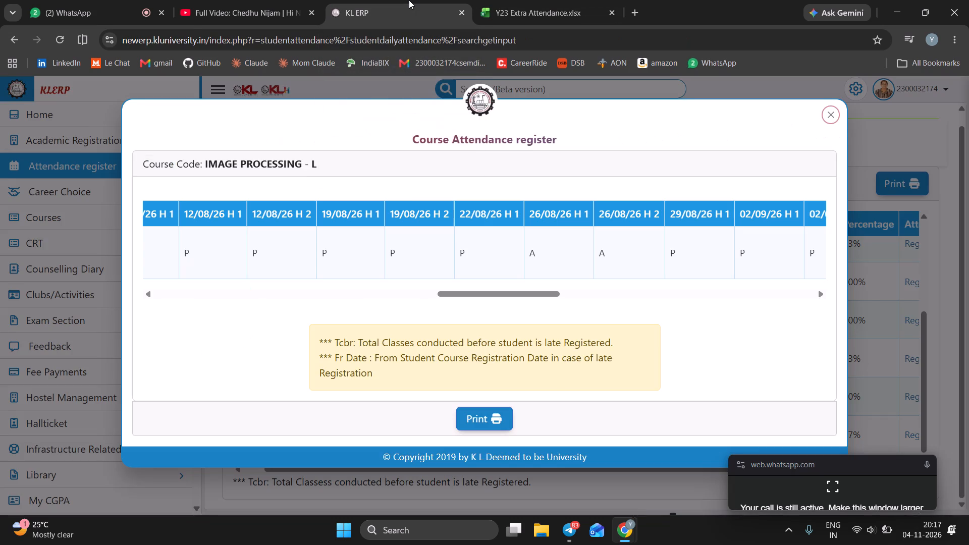
{"action": "scroll", "coordinate": [633, 176], "scroll_direction": "left", "scroll_amount": 3}
{"action": "scroll", "coordinate": [654, 234], "scroll_direction": "left", "scroll_amount": 9}
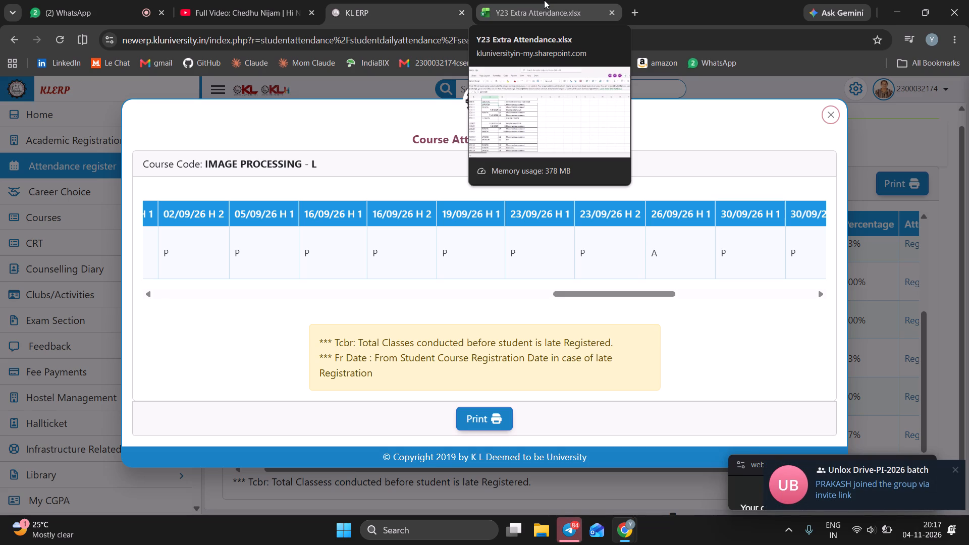
{"action": "left_click", "coordinate": [544, 0]}
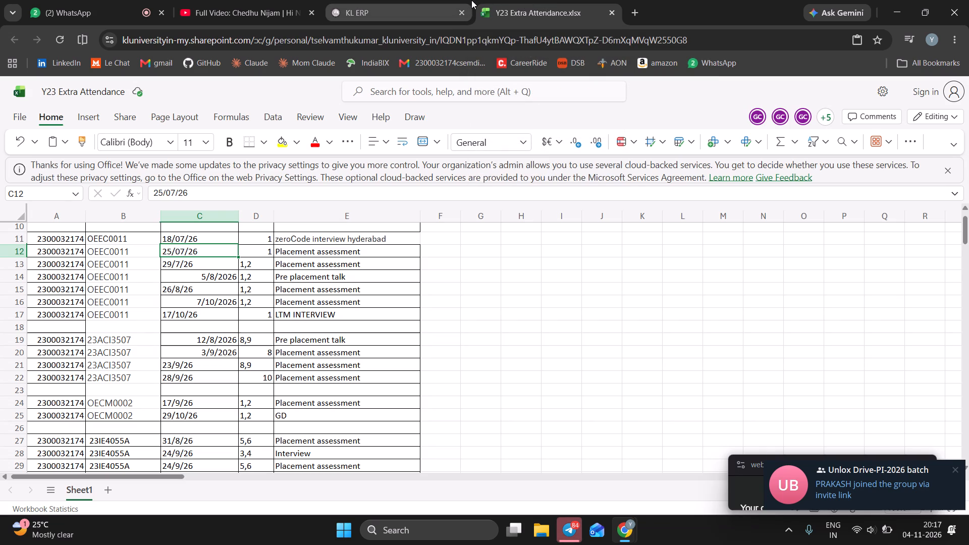
{"action": "left_click", "coordinate": [424, 0]}
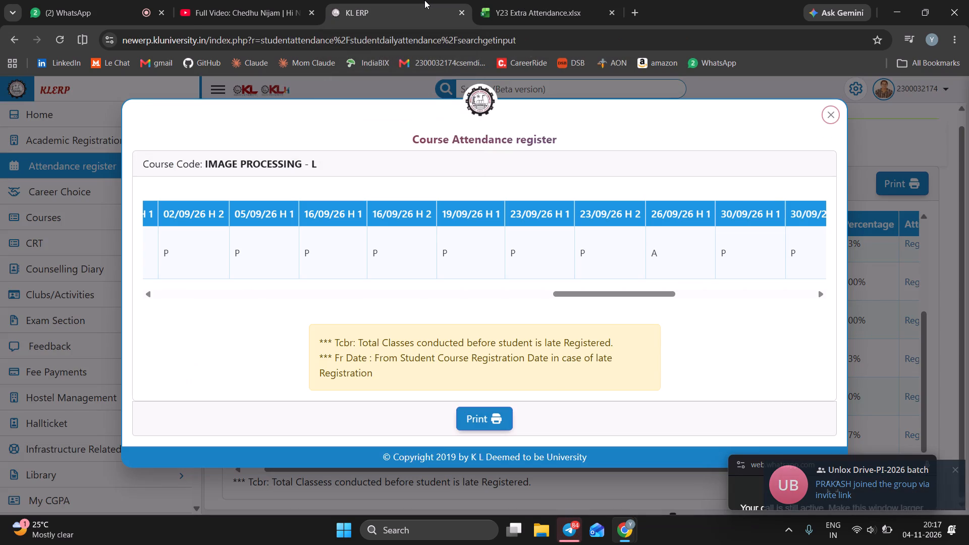
{"action": "left_click", "coordinate": [546, 5]}
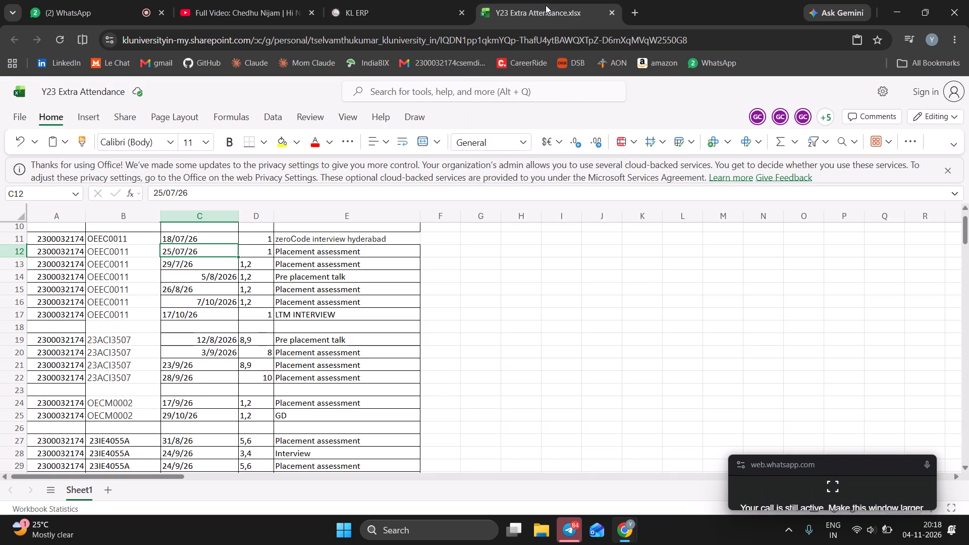
{"action": "left_click", "coordinate": [387, 0]}
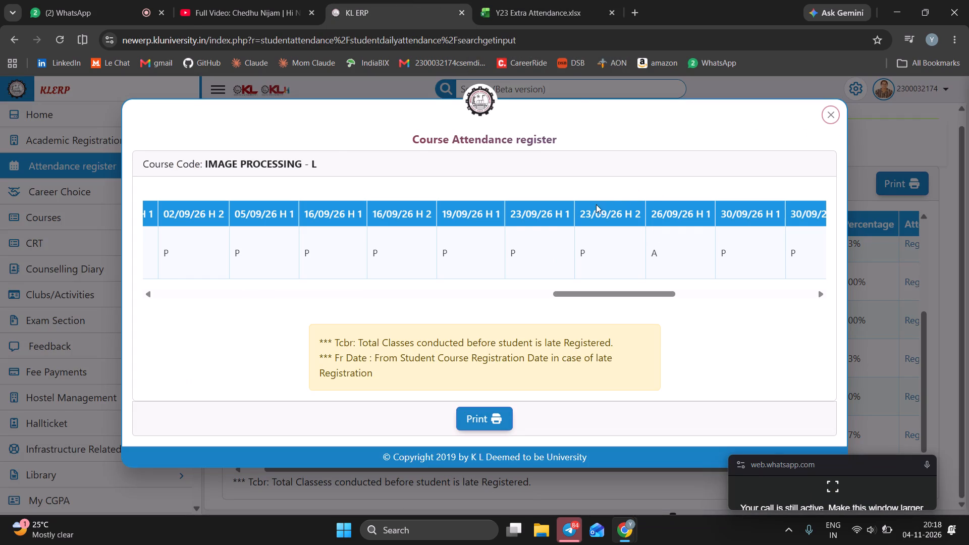
{"action": "left_click", "coordinate": [543, 0]}
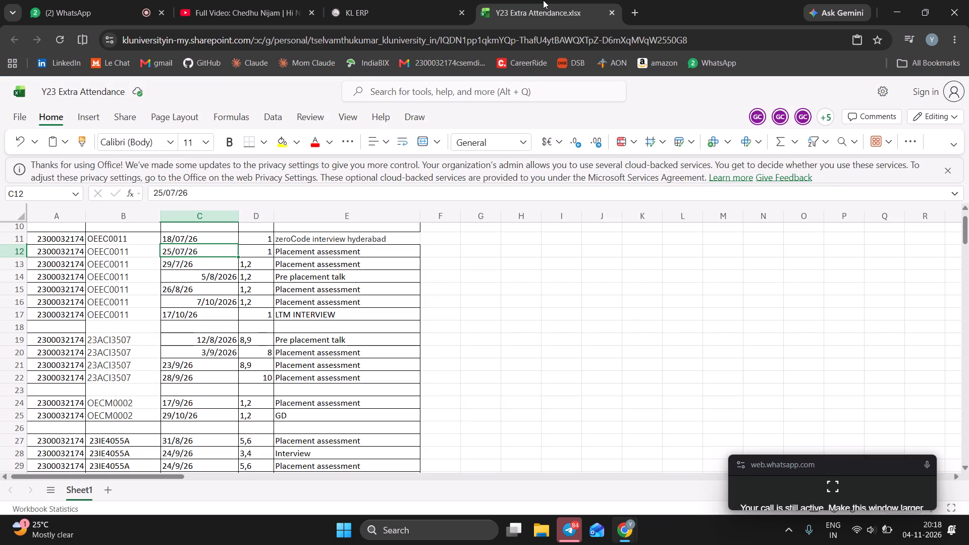
{"action": "left_click", "coordinate": [411, 0]}
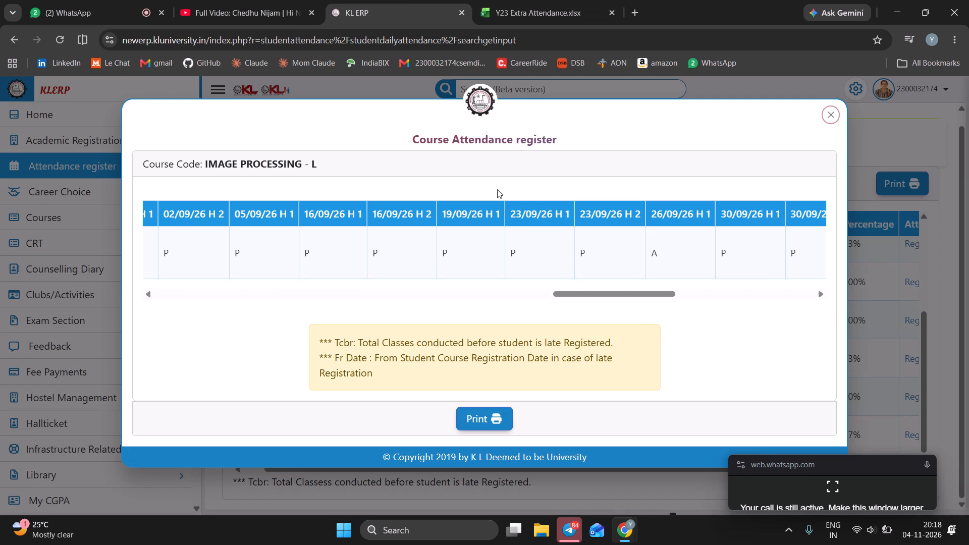
{"action": "scroll", "coordinate": [562, 235], "scroll_direction": "right", "scroll_amount": 5}
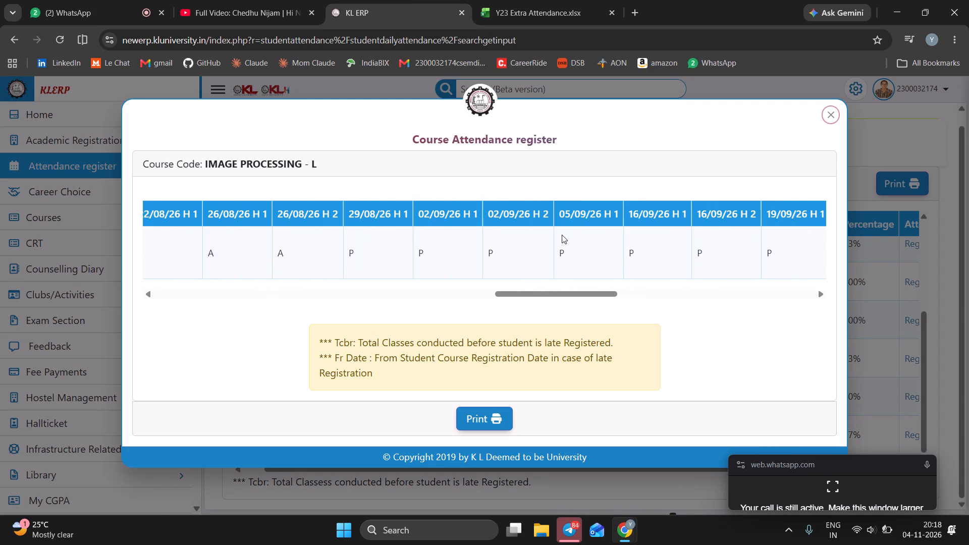
{"action": "scroll", "coordinate": [562, 235], "scroll_direction": "right", "scroll_amount": 2}
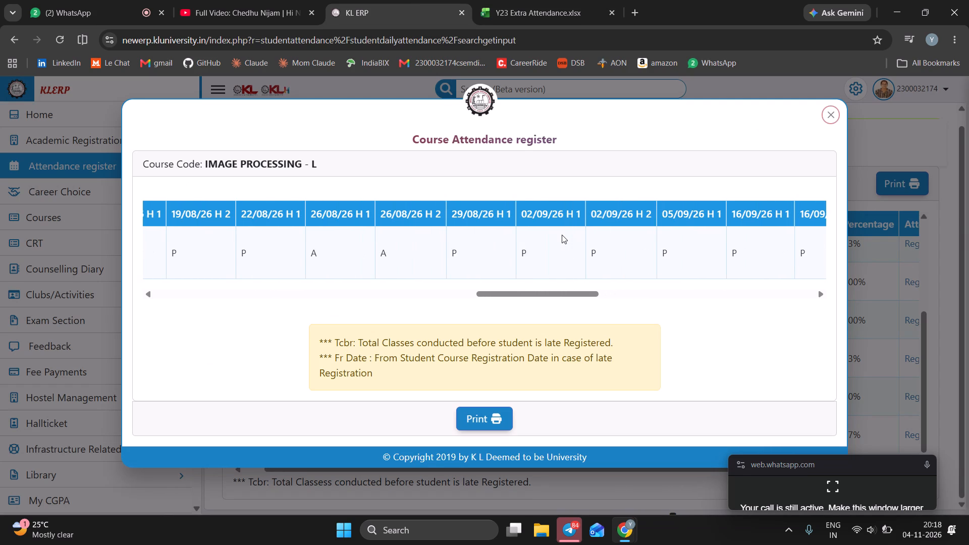
{"action": "left_click", "coordinate": [501, 6]}
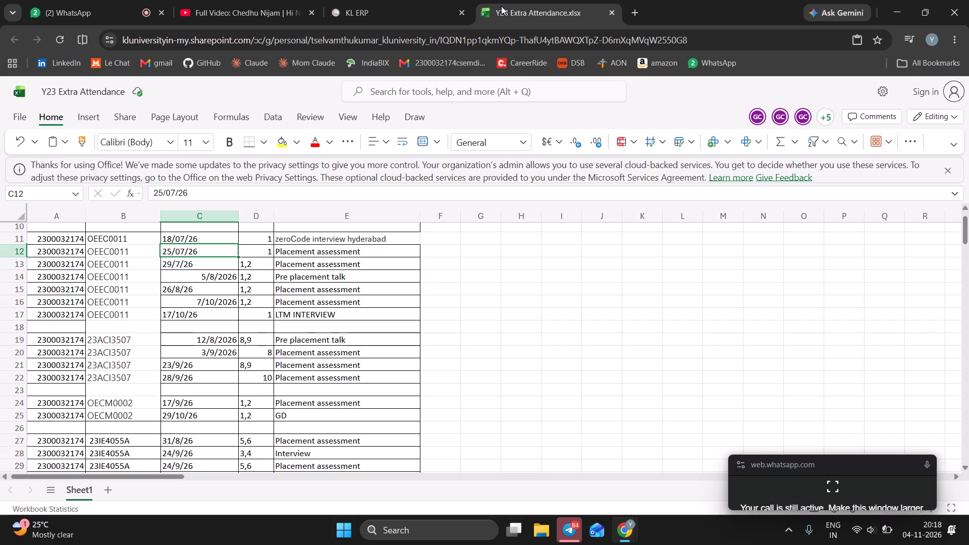
{"action": "left_click", "coordinate": [409, 0]}
{"action": "scroll", "coordinate": [707, 257], "scroll_direction": "left", "scroll_amount": 2}
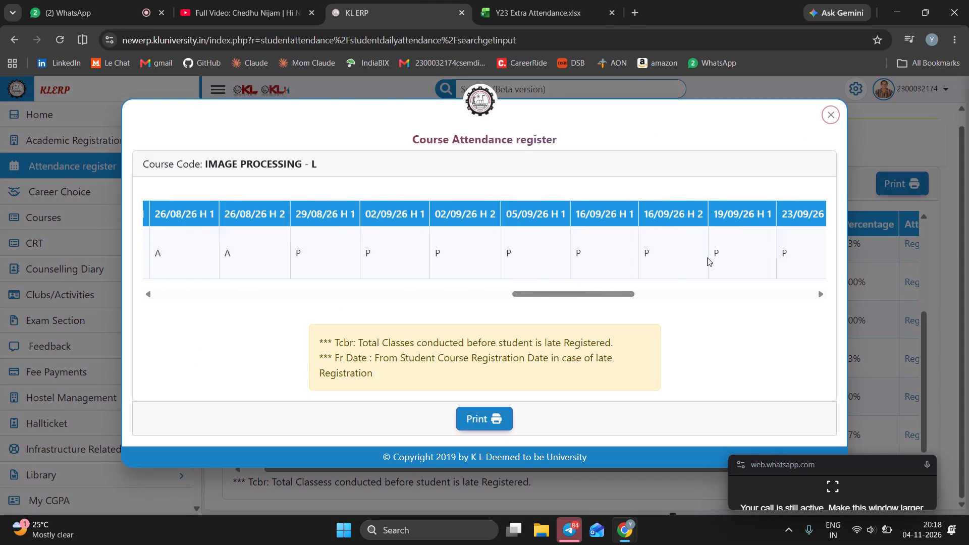
{"action": "scroll", "coordinate": [707, 257], "scroll_direction": "left", "scroll_amount": 4}
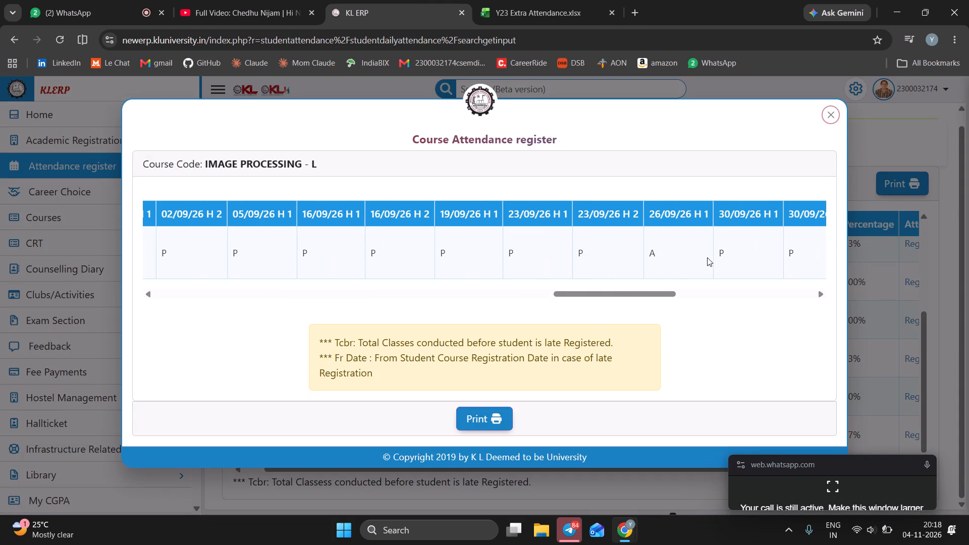
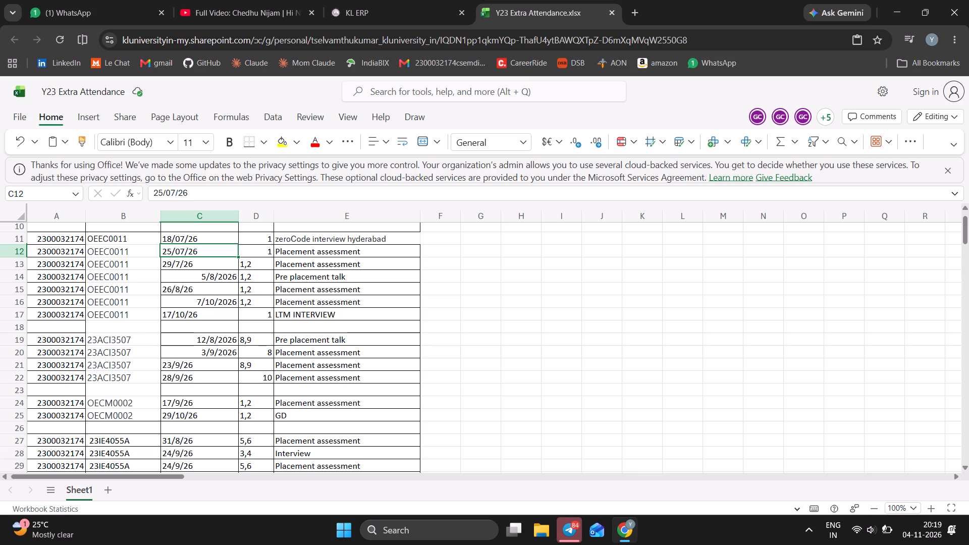
Insert a blank row between the 5/8/2026 and 26/8/26 entries of the OEEC0011 rows.
{"action": "right_click", "coordinate": [439, 288]}
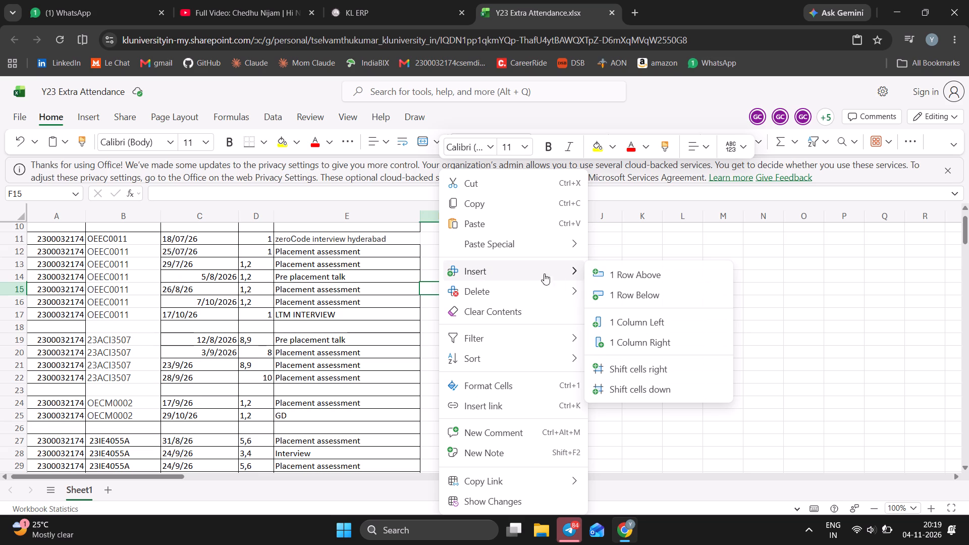
{"action": "left_click", "coordinate": [644, 295]}
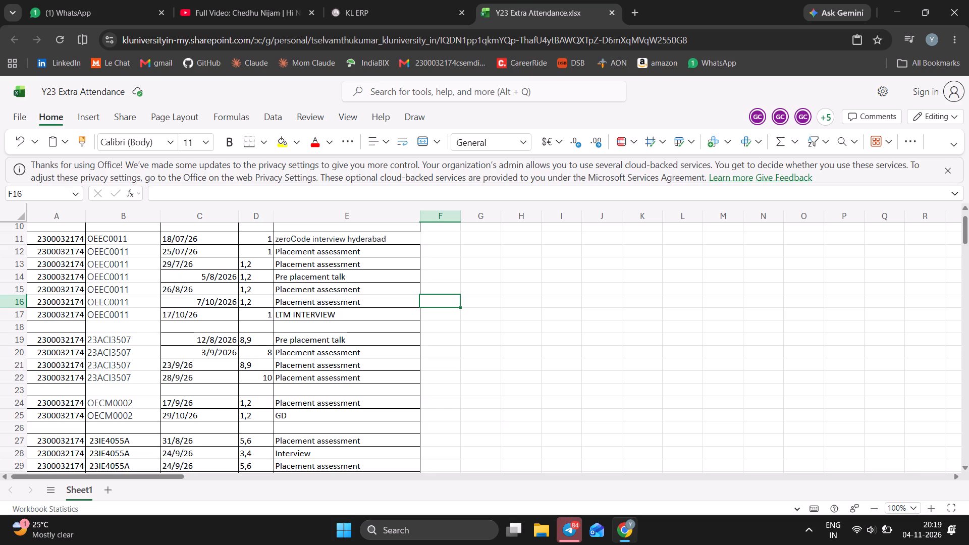
{"action": "left_click", "coordinate": [439, 284]}
{"action": "right_click", "coordinate": [439, 284]}
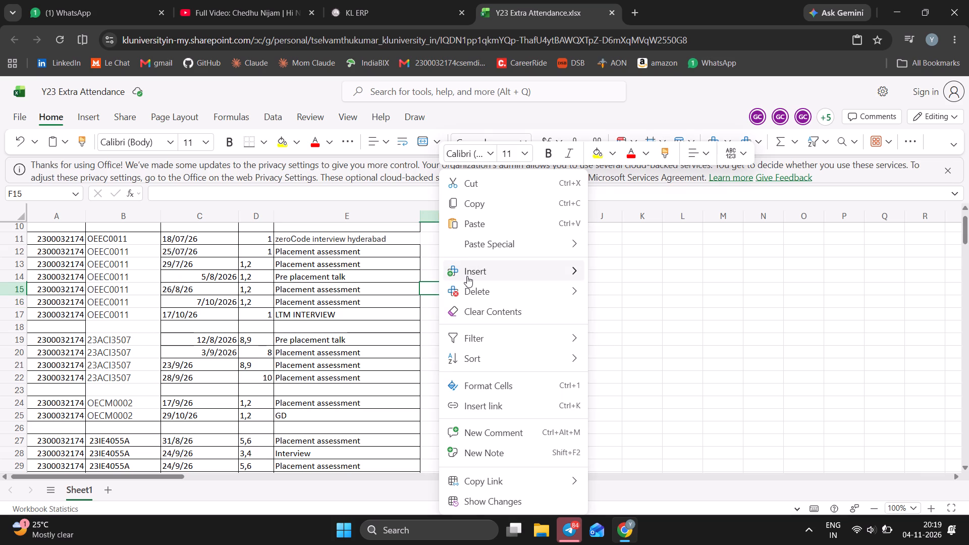
{"action": "left_click", "coordinate": [615, 272]}
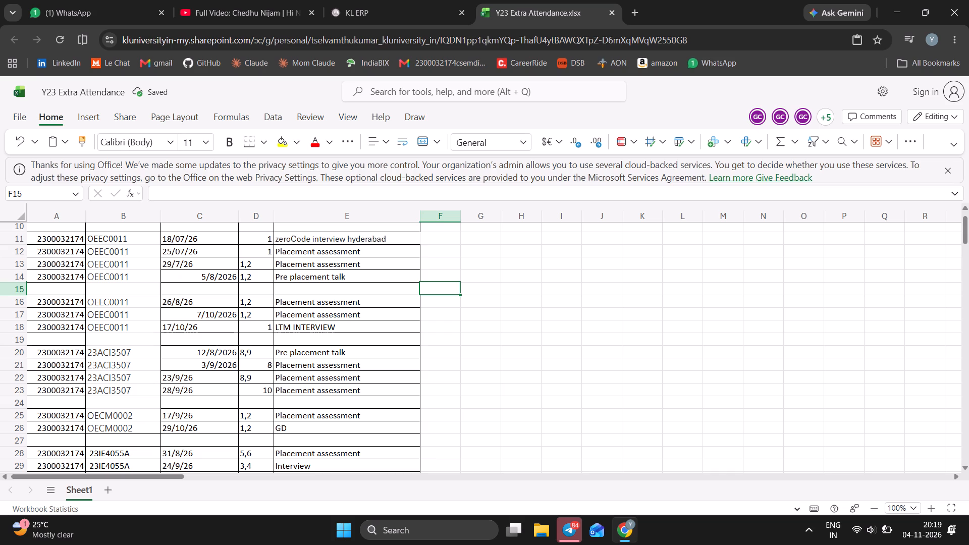
Open the cell options for F15 in the blank row of the OEEC0011 section.
{"action": "right_click", "coordinate": [428, 289]}
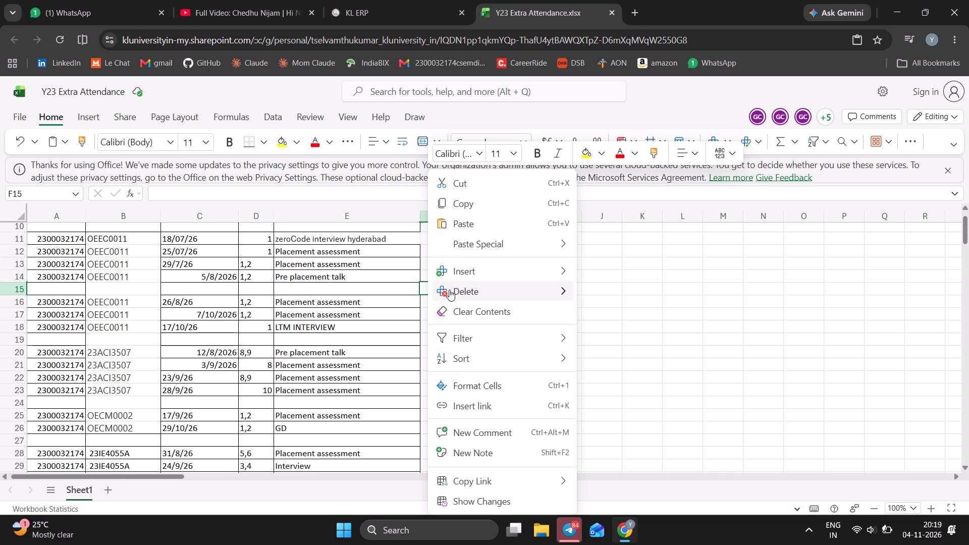
Delete the blank row between the 5/8/2026 and 26/8/26 entries of the OEEC0011 rows.
{"action": "left_click", "coordinate": [449, 290]}
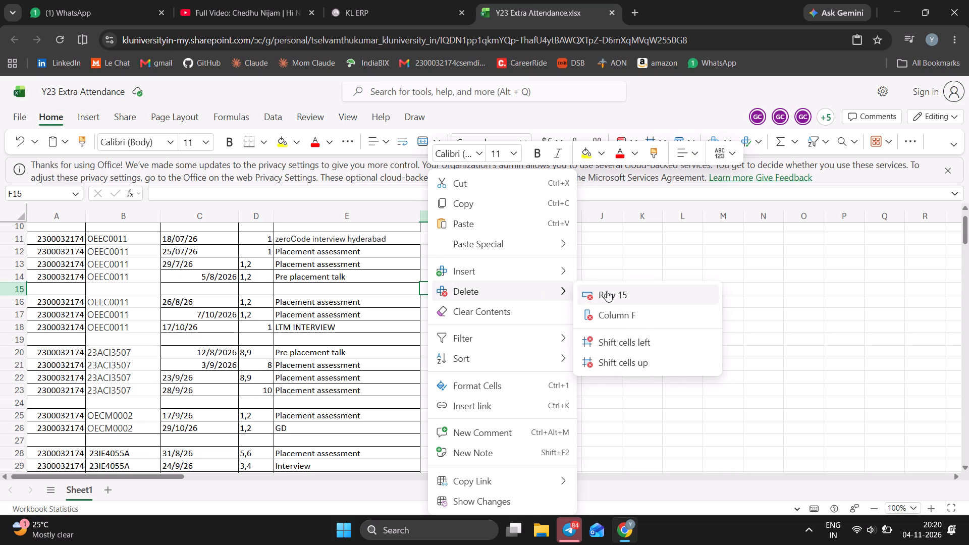
{"action": "left_click", "coordinate": [607, 291]}
Insert a blank row between the 26/8/26 and 7/10/2026 entries of the OEEC0011 rows.
{"action": "left_click", "coordinate": [439, 307]}
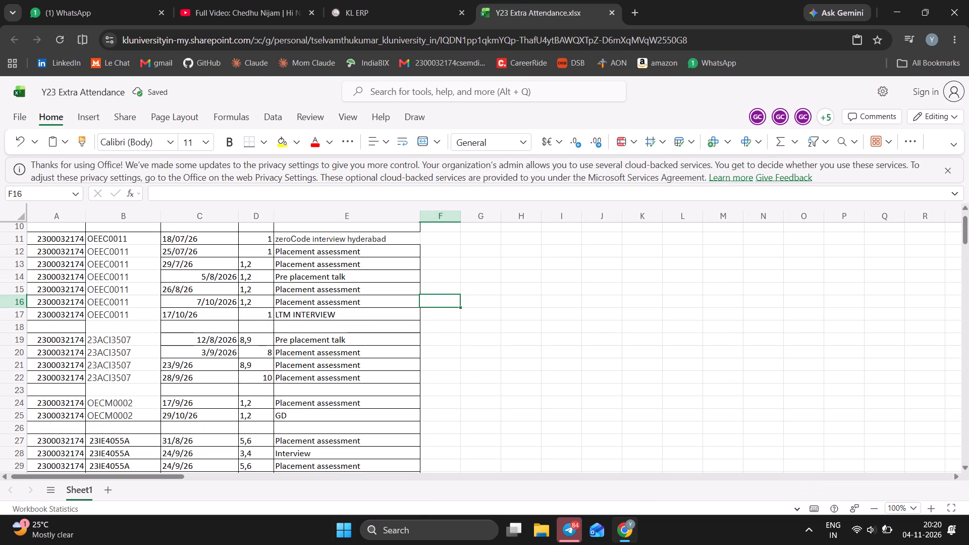
{"action": "right_click", "coordinate": [448, 307]}
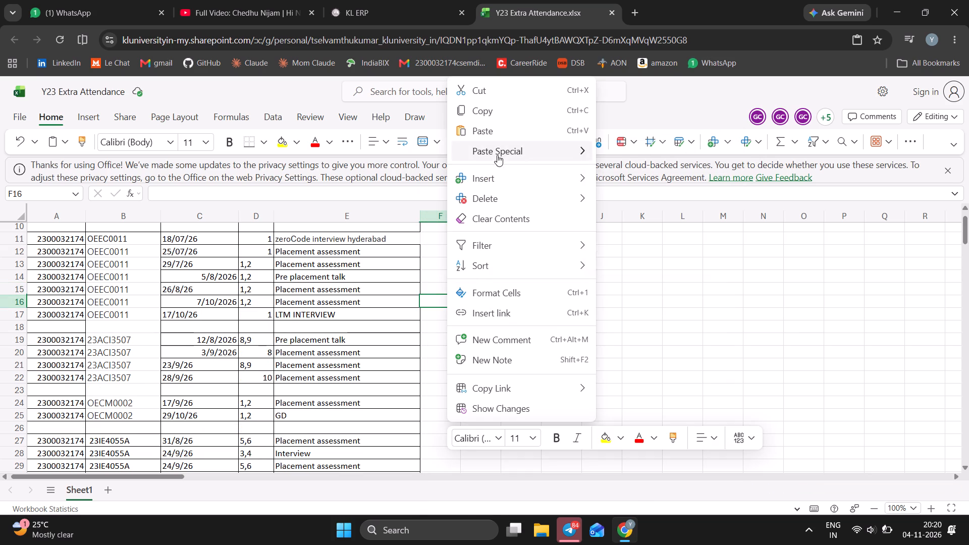
{"action": "left_click", "coordinate": [636, 178]}
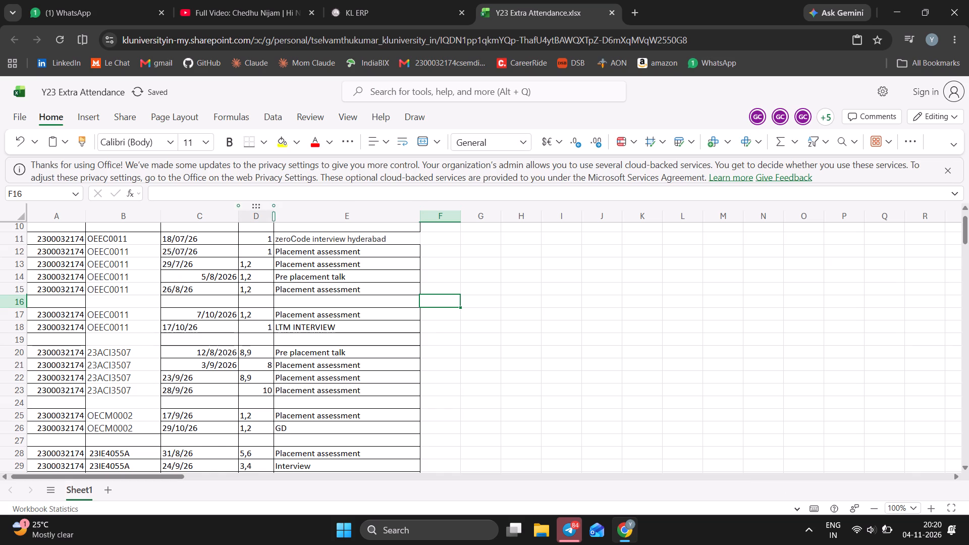
Enter the student's ID number in column A of the blank row below the 26/8/26 entry.
{"action": "left_click", "coordinate": [49, 302]}
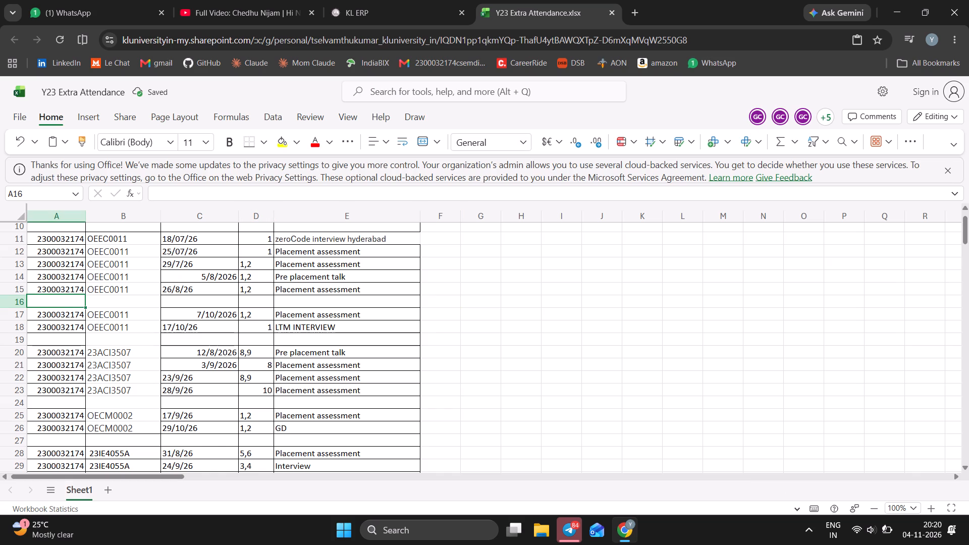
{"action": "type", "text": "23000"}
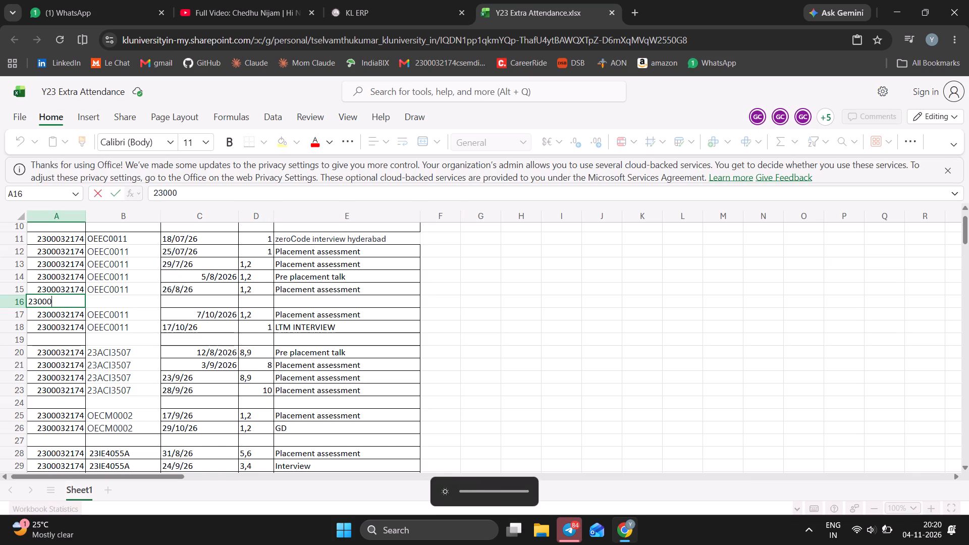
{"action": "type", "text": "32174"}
Switch to the YouTube video Chedhu Nijam.
{"action": "left_click", "coordinate": [262, 0]}
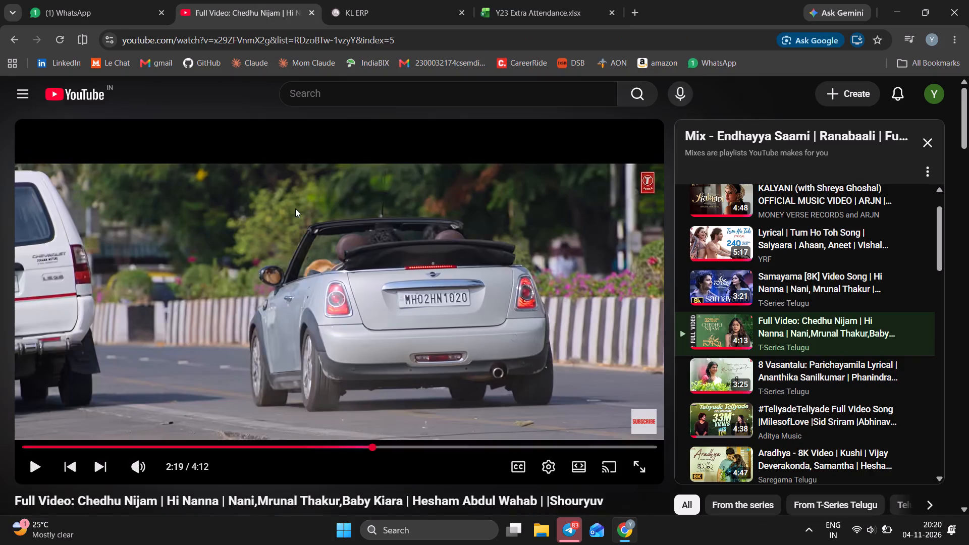
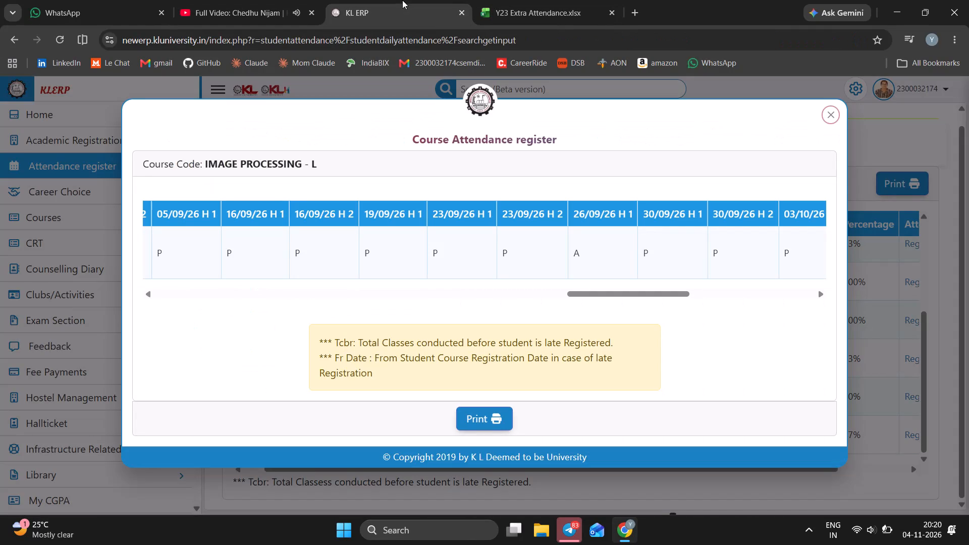
Switch from the KL ERP Image Processing register back to the Y23 Extra Attendance workbook.
{"action": "left_click", "coordinate": [545, 0]}
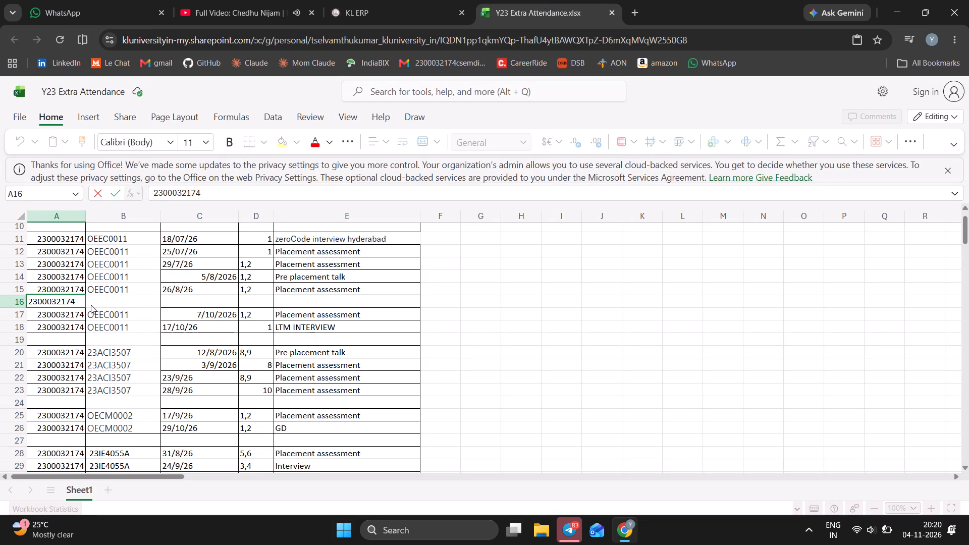
Complete the student ID entry in row 16 and enter course code OEEC0011 beside it in B16.
{"action": "left_click", "coordinate": [103, 298]}
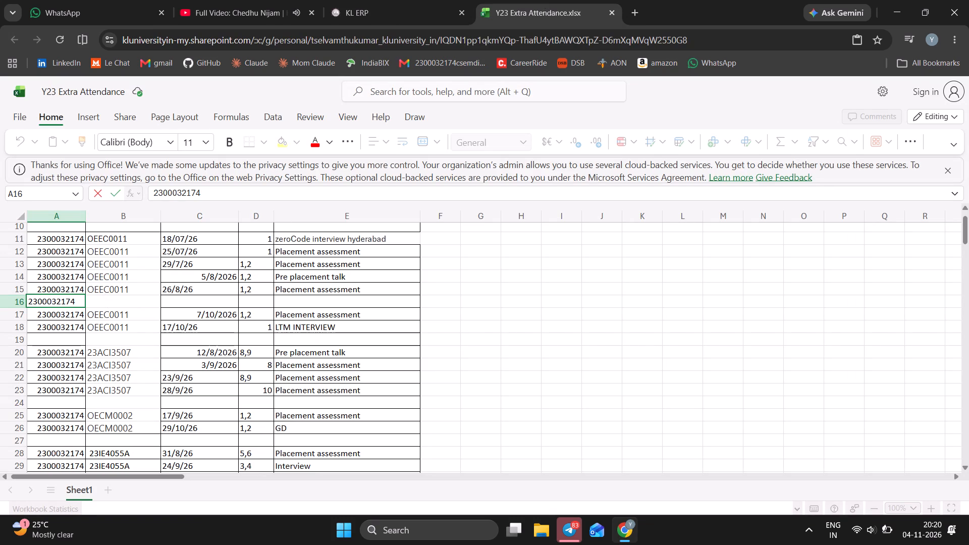
{"action": "left_click", "coordinate": [111, 298]}
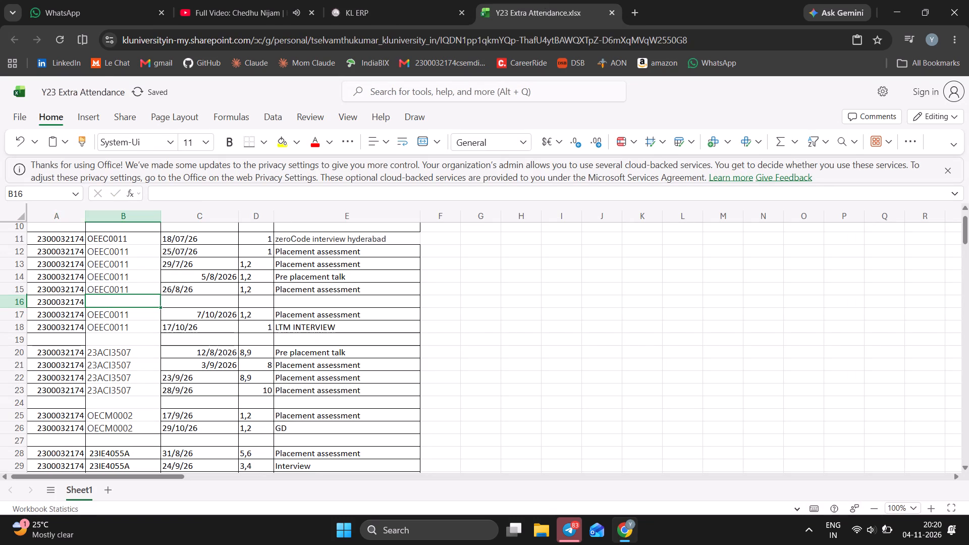
{"action": "key", "text": "o"}
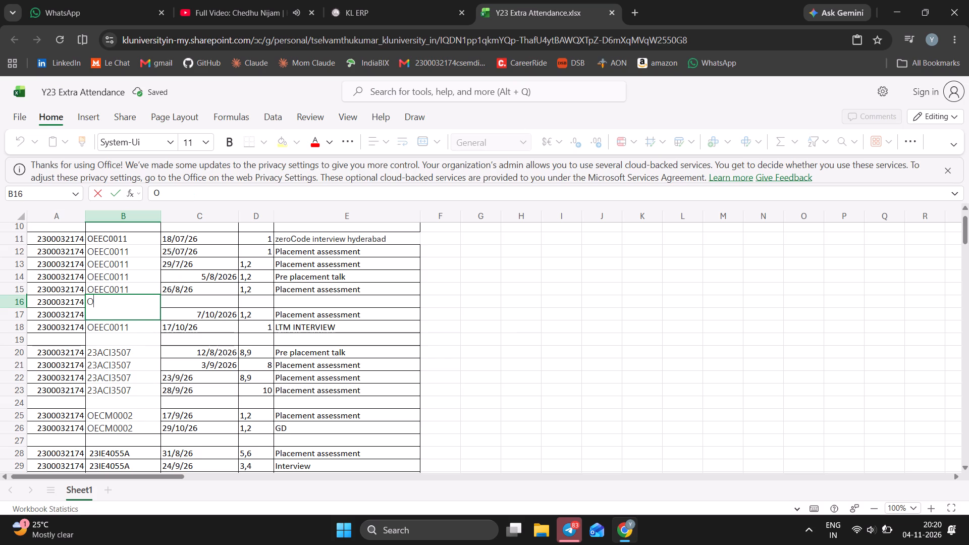
{"action": "key", "text": "e"}
{"action": "key", "text": "e"}
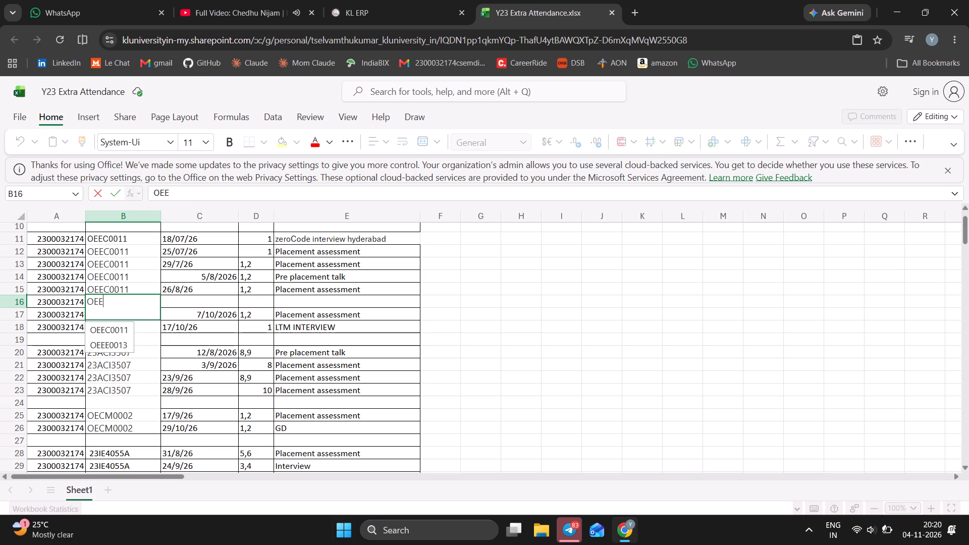
{"action": "key", "text": "c"}
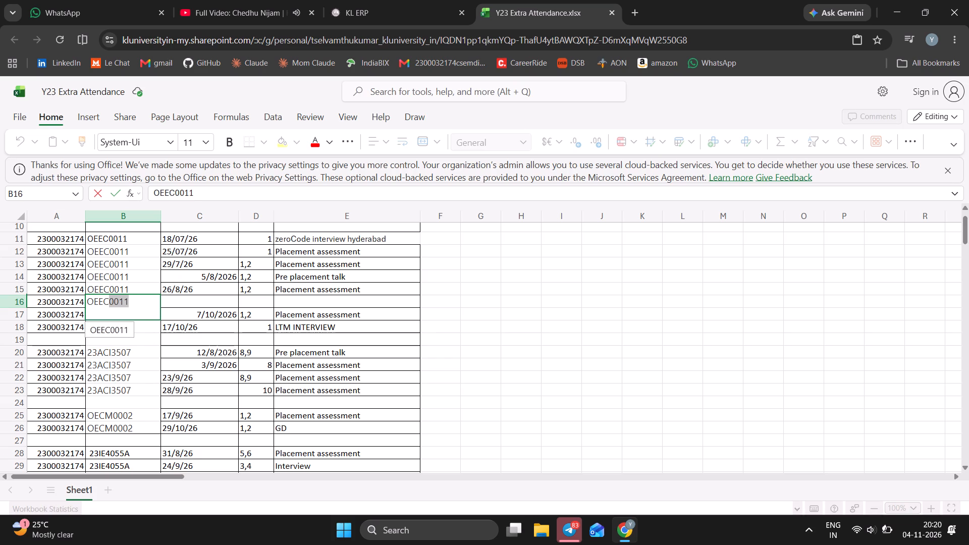
{"action": "type", "text": "00"}
{"action": "type", "text": "11"}
{"action": "left_click", "coordinate": [189, 304]}
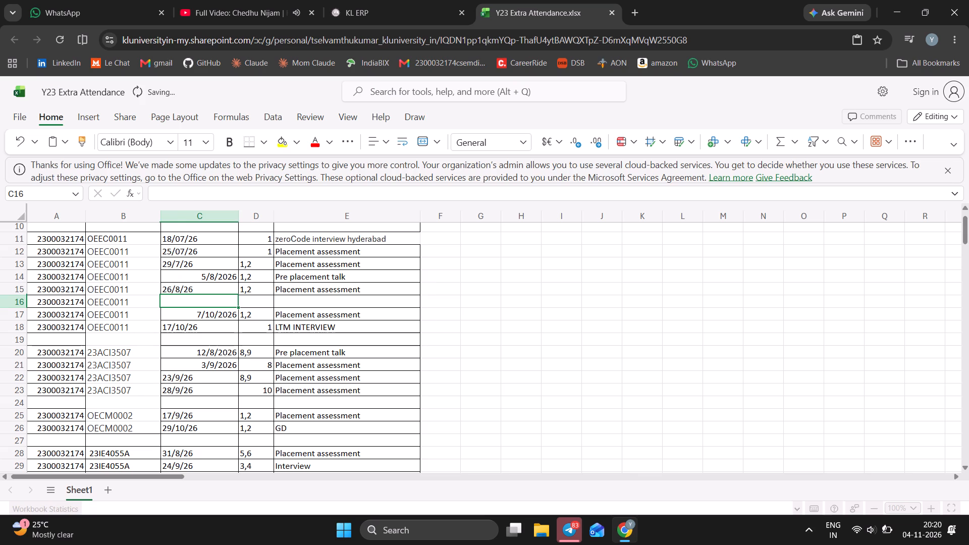
Using the KL ERP Image Processing register, enter missed-class date 26/9/26 and hour 1 in row 16 of the sheet.
{"action": "left_click", "coordinate": [395, 0]}
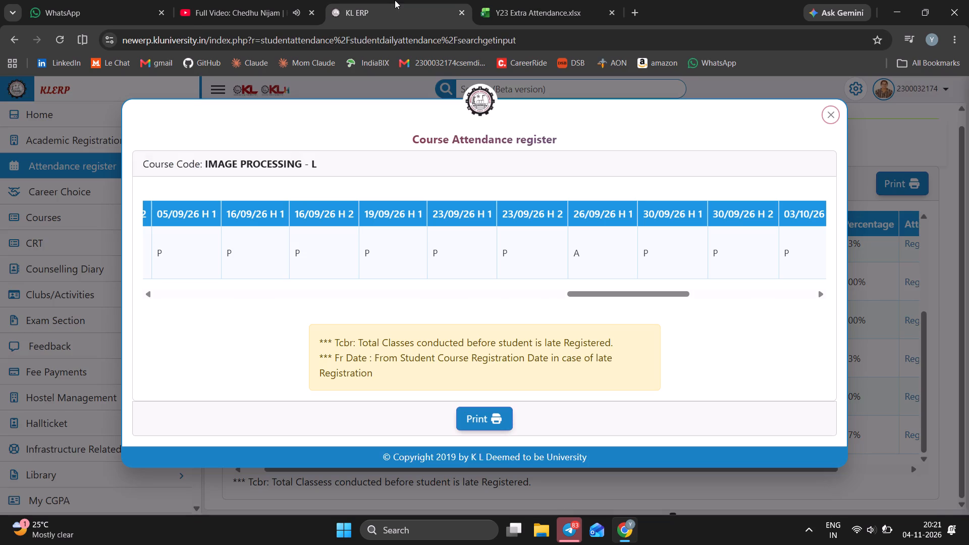
{"action": "left_click", "coordinate": [515, 0]}
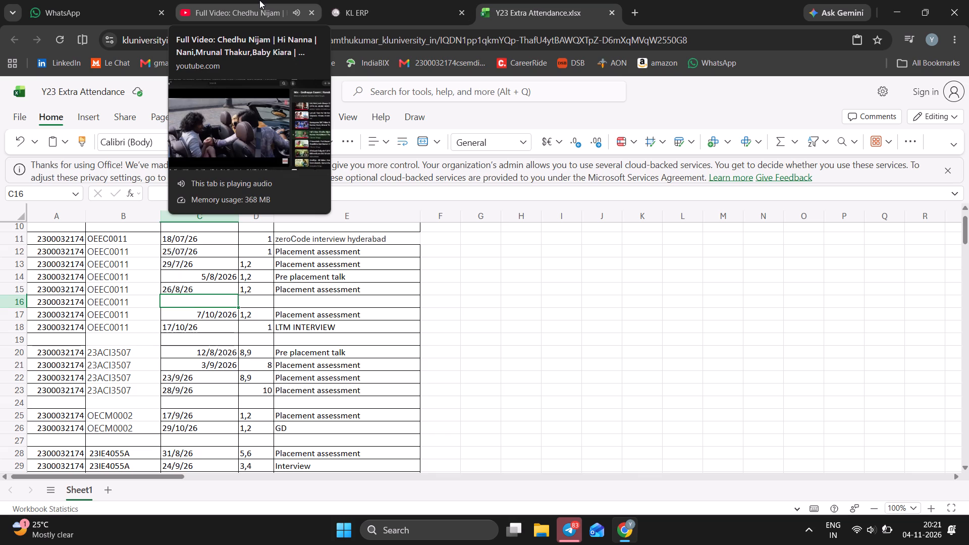
{"action": "left_click", "coordinate": [365, 0]}
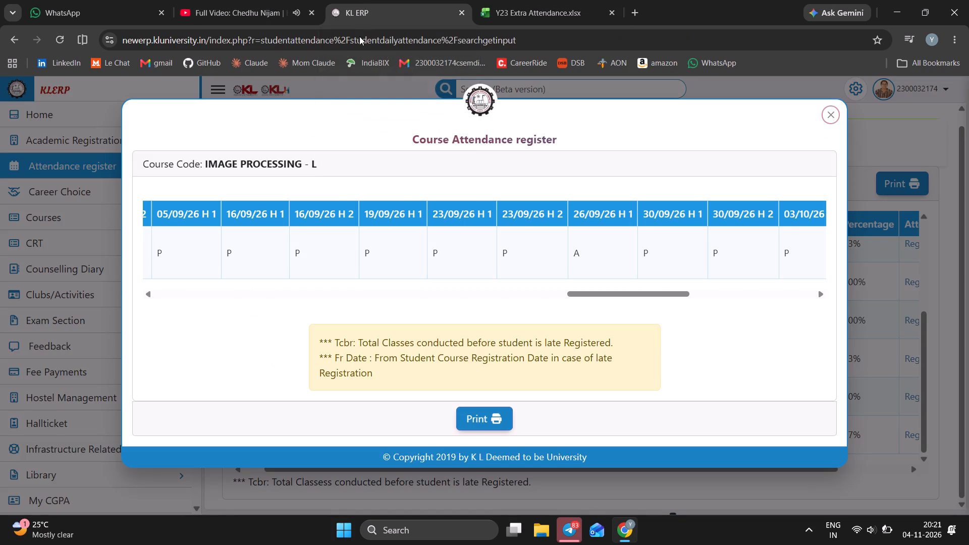
{"action": "scroll", "coordinate": [385, 247], "scroll_direction": "right", "scroll_amount": 5}
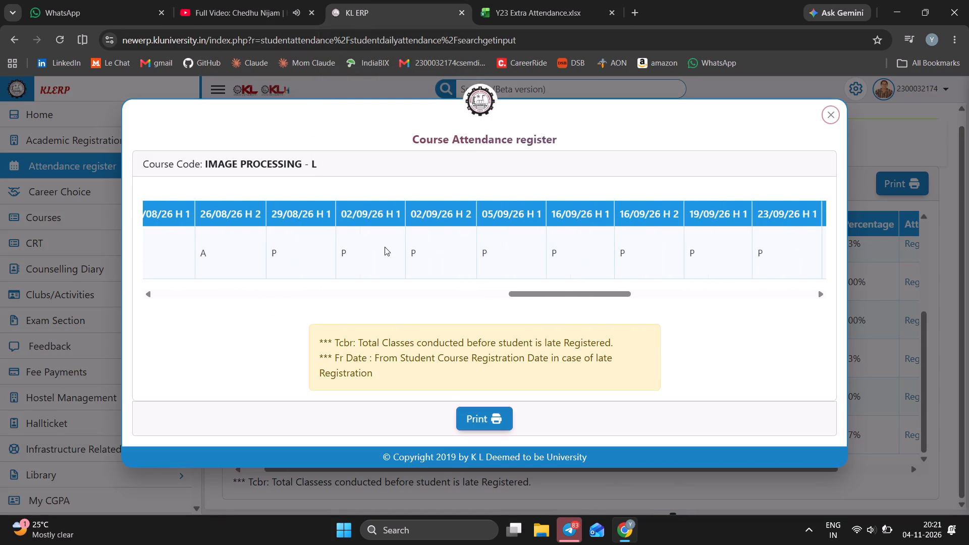
{"action": "scroll", "coordinate": [385, 247], "scroll_direction": "left", "scroll_amount": 5}
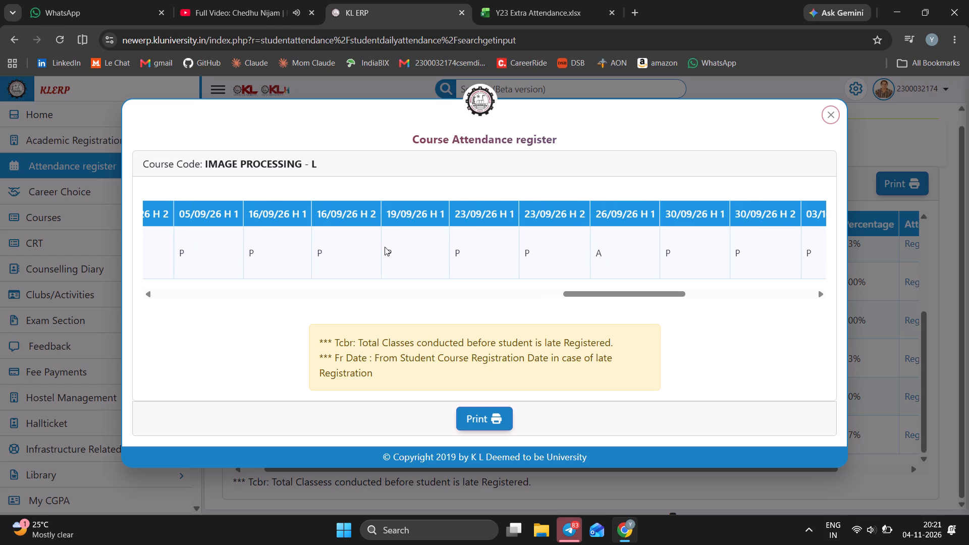
{"action": "left_click", "coordinate": [507, 13]}
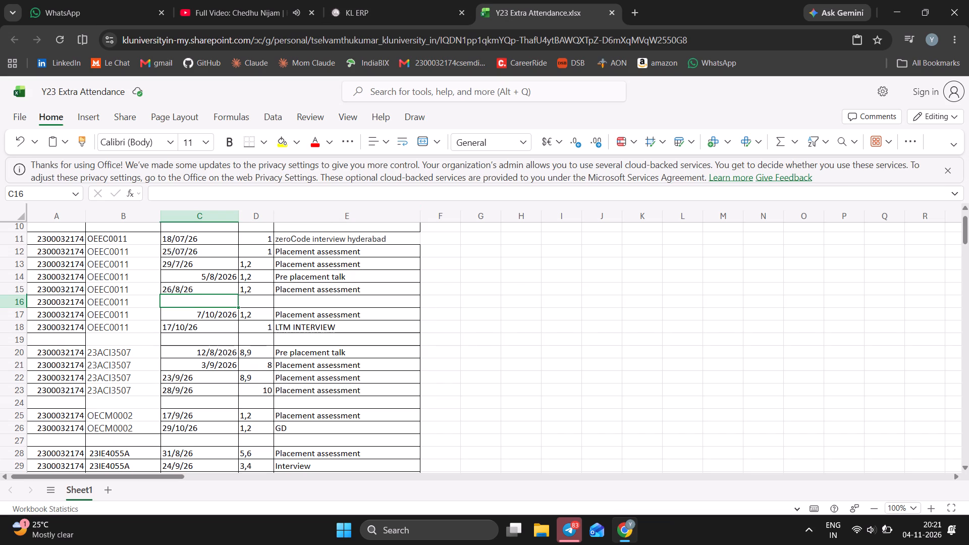
{"action": "left_click", "coordinate": [172, 302]}
{"action": "left_click", "coordinate": [410, 0]}
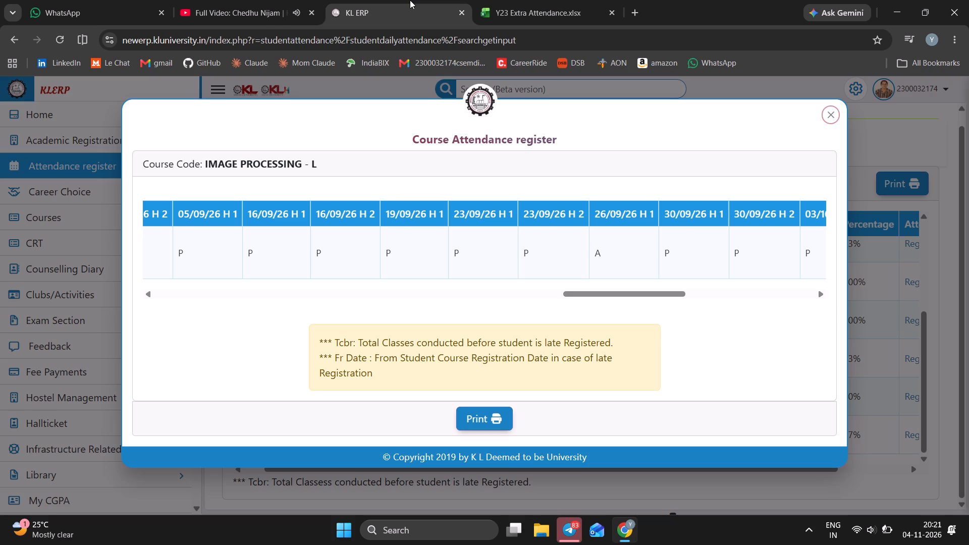
{"action": "left_click", "coordinate": [570, 0]}
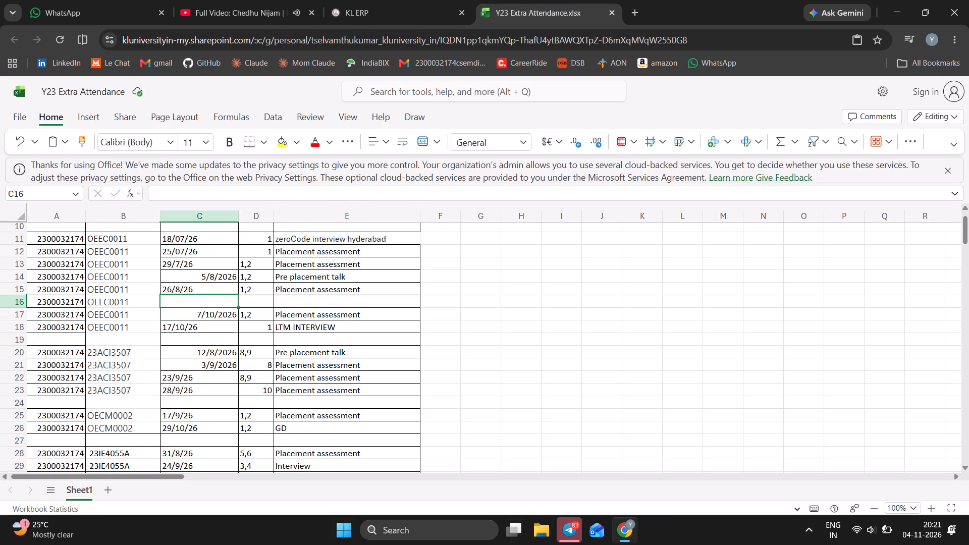
{"action": "type", "text": "26"}
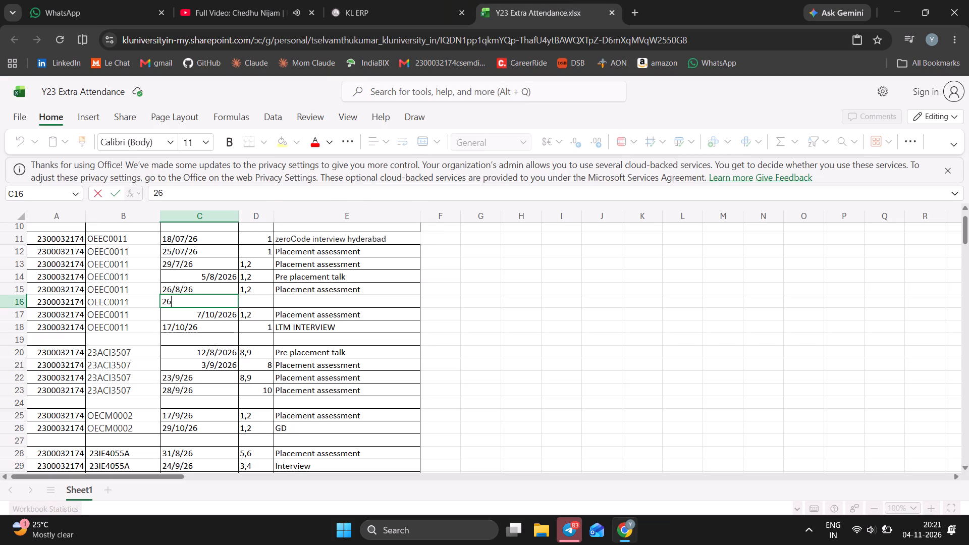
{"action": "type", "text": "/9/26"}
{"action": "key", "text": "Right"}
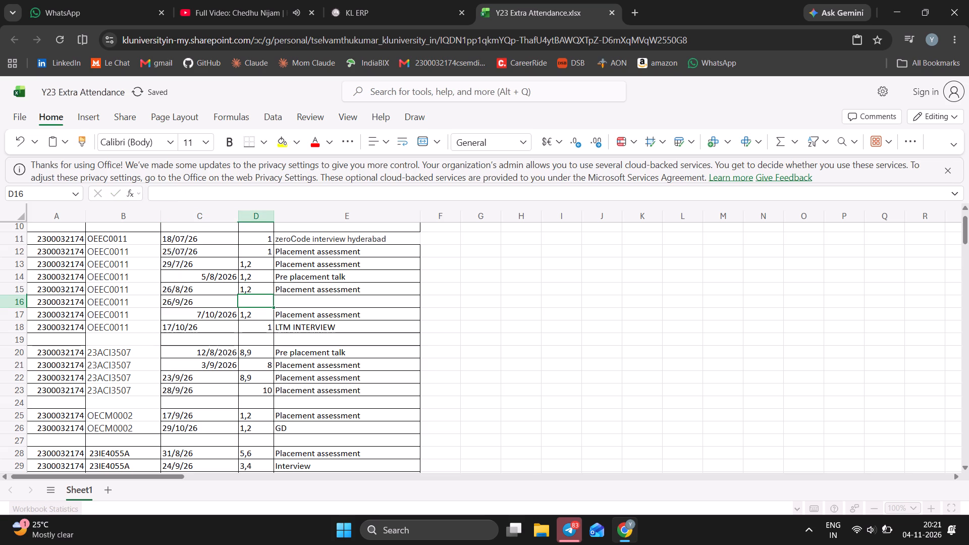
{"action": "key", "text": "1"}
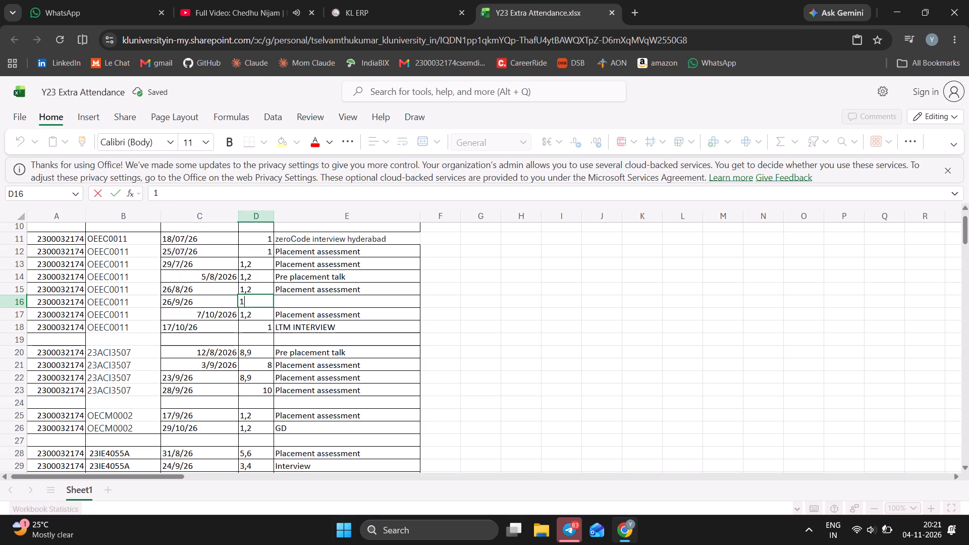
Enter "Group Disscusion" as the reason for the 26/9/26 absence in E16.
{"action": "left_click", "coordinate": [343, 306]}
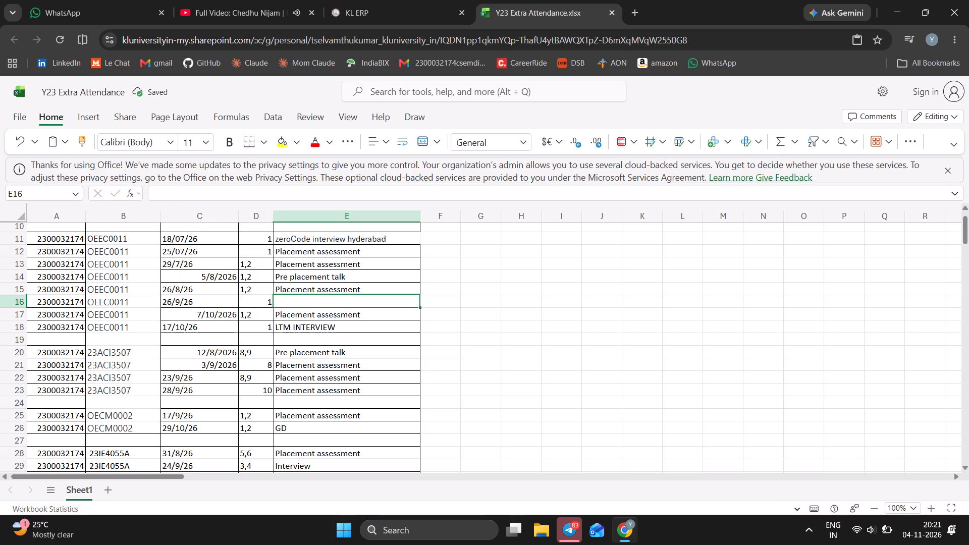
{"action": "key", "text": "BackSpace"}
{"action": "key", "text": "BackSpace"}
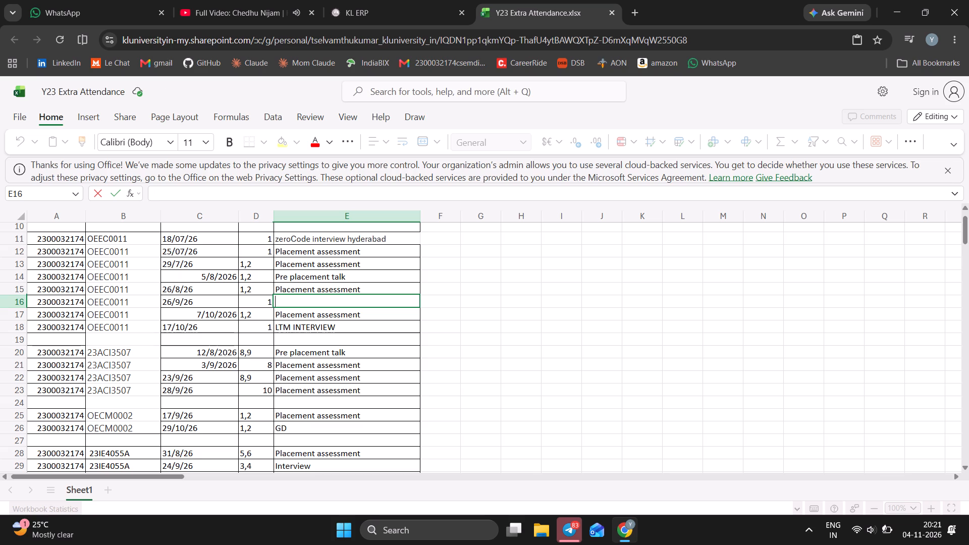
{"action": "type", "text": "GR"}
{"action": "type", "text": "roup Dis"}
{"action": "type", "text": "scu"}
{"action": "type", "text": "sion"}
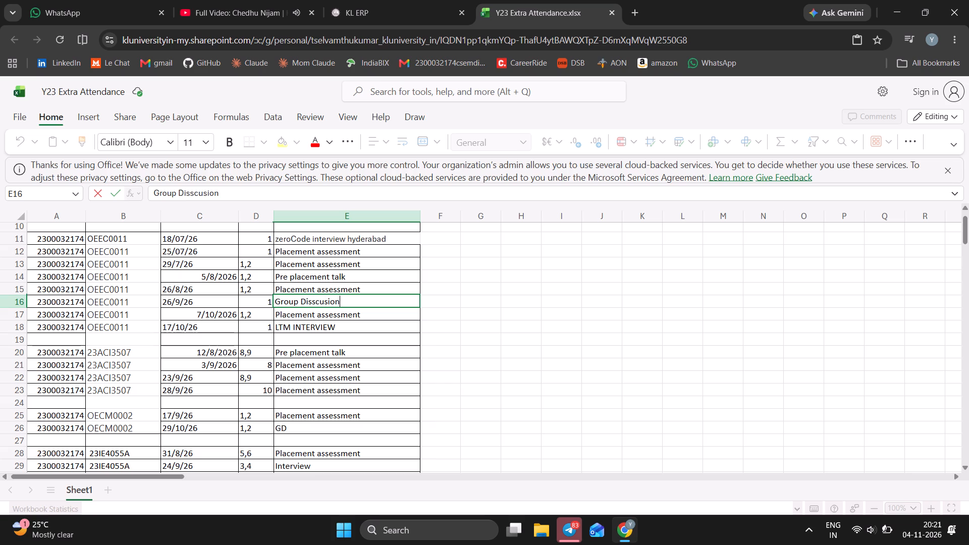
Compare the rest of the KL ERP Image Processing register with the sheet's OEEC0011 rows, and close the register.
{"action": "scroll", "coordinate": [343, 306], "scroll_direction": "down", "scroll_amount": 1}
{"action": "scroll", "coordinate": [405, 310], "scroll_direction": "down", "scroll_amount": 1}
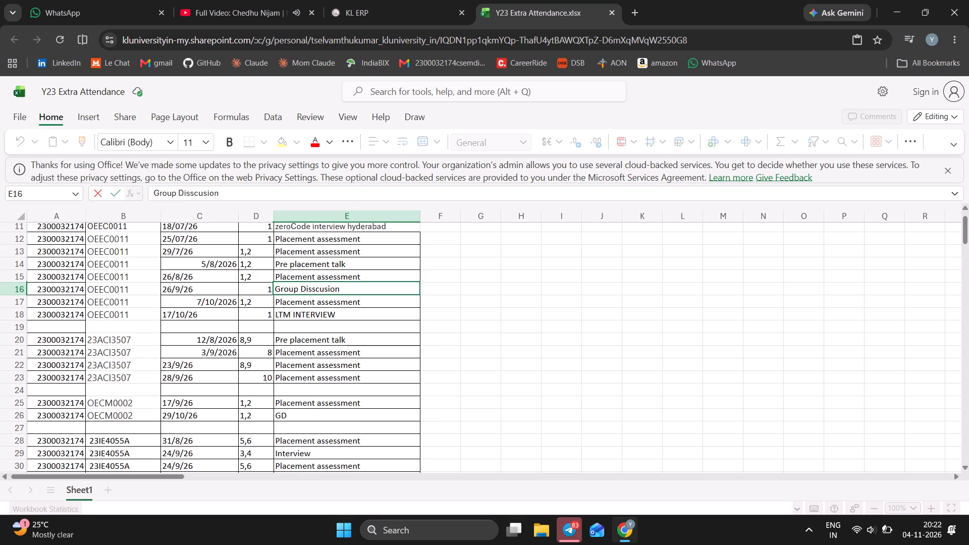
{"action": "left_click", "coordinate": [390, 0]}
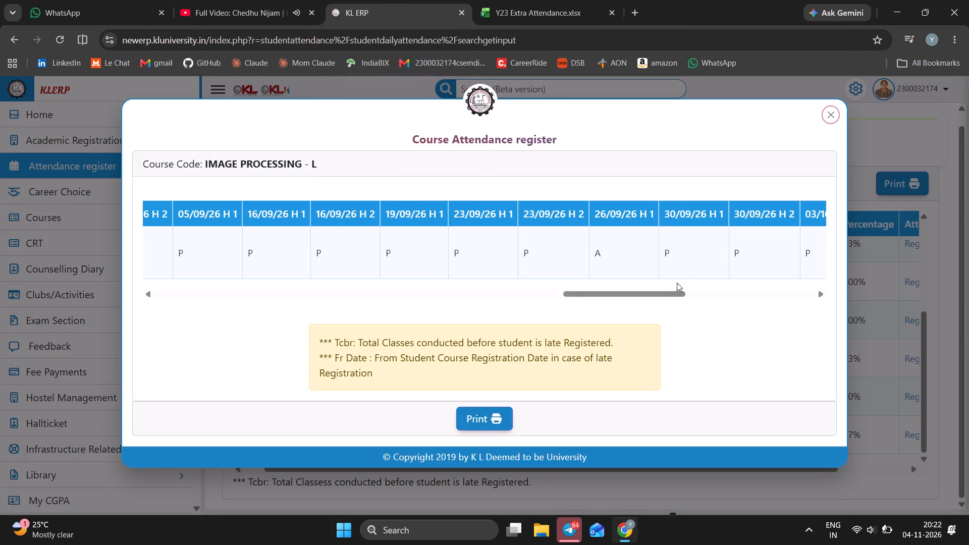
{"action": "scroll", "coordinate": [677, 283], "scroll_direction": "left", "scroll_amount": 7}
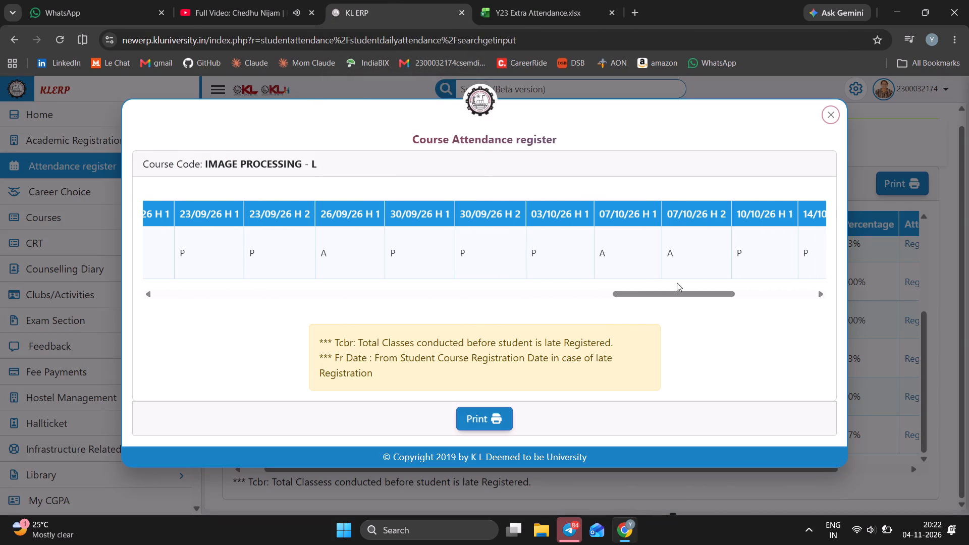
{"action": "left_click", "coordinate": [552, 5]}
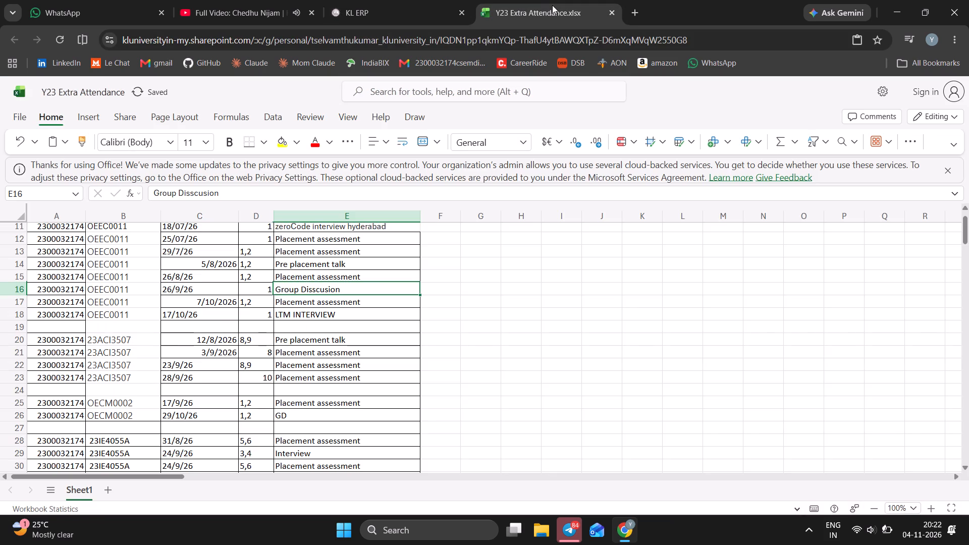
{"action": "left_click", "coordinate": [411, 0]}
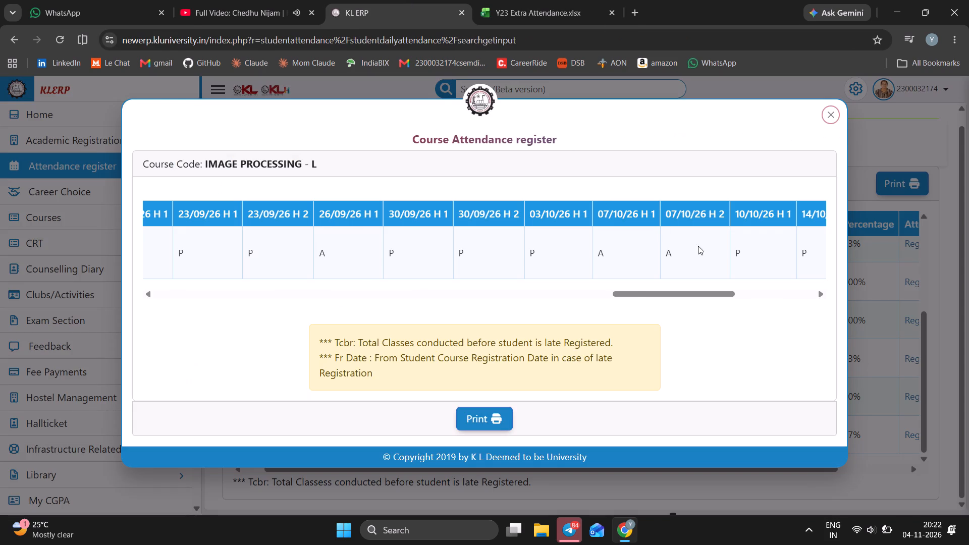
{"action": "scroll", "coordinate": [706, 250], "scroll_direction": "left", "scroll_amount": 5}
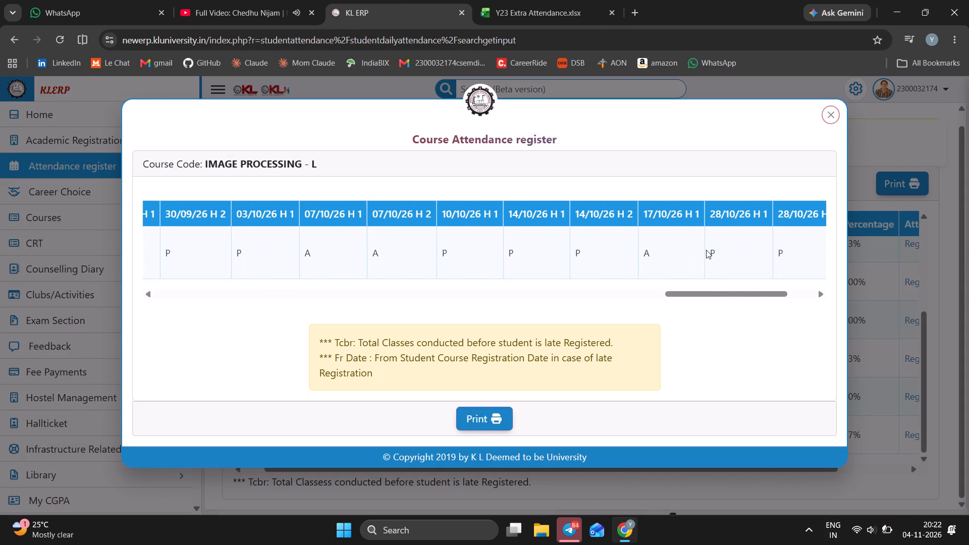
{"action": "left_click", "coordinate": [568, 0]}
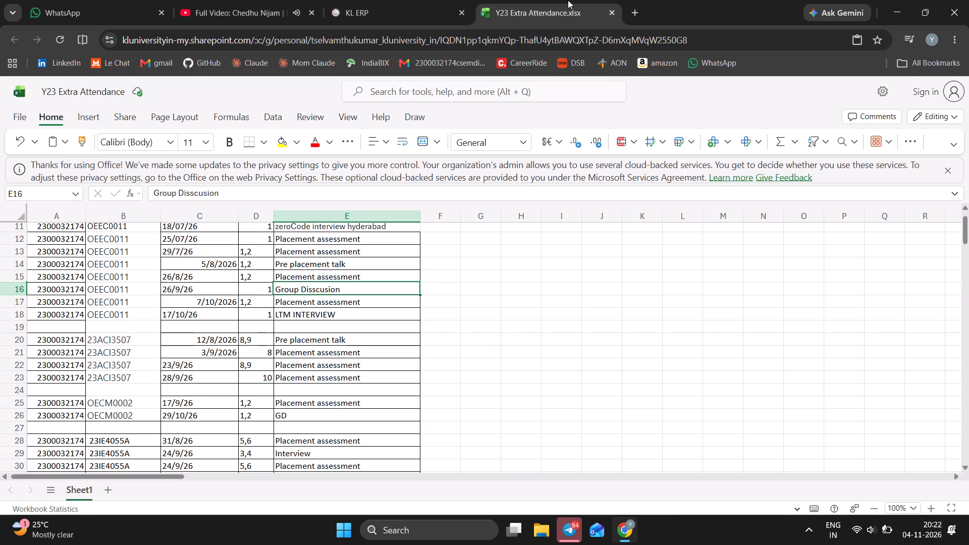
{"action": "left_click", "coordinate": [375, 0]}
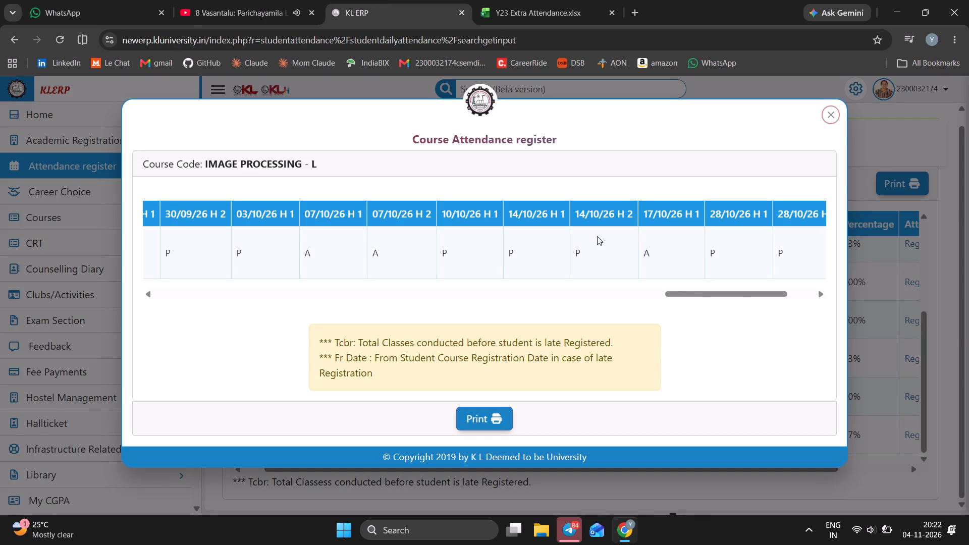
{"action": "scroll", "coordinate": [656, 233], "scroll_direction": "left", "scroll_amount": 10}
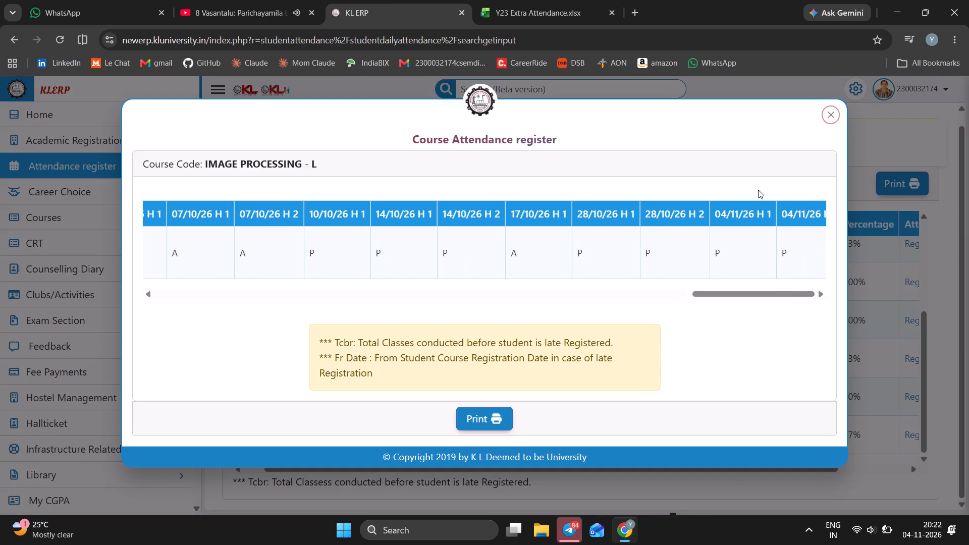
{"action": "left_click", "coordinate": [828, 115]}
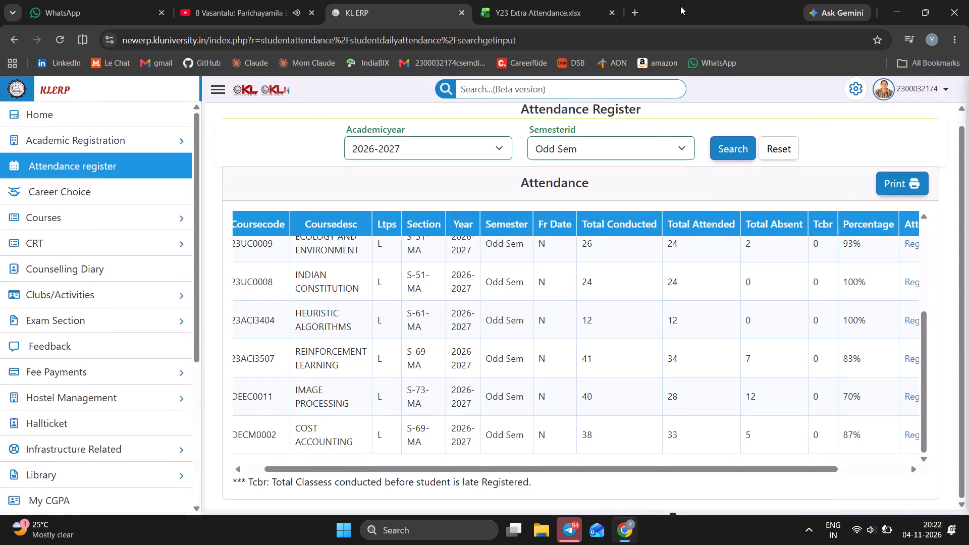
Look through the reasons other students entered in the Y23 Extra Attendance sheet, down to about row 198.
{"action": "left_click", "coordinate": [536, 0]}
{"action": "scroll", "coordinate": [242, 296], "scroll_direction": "down", "scroll_amount": 3}
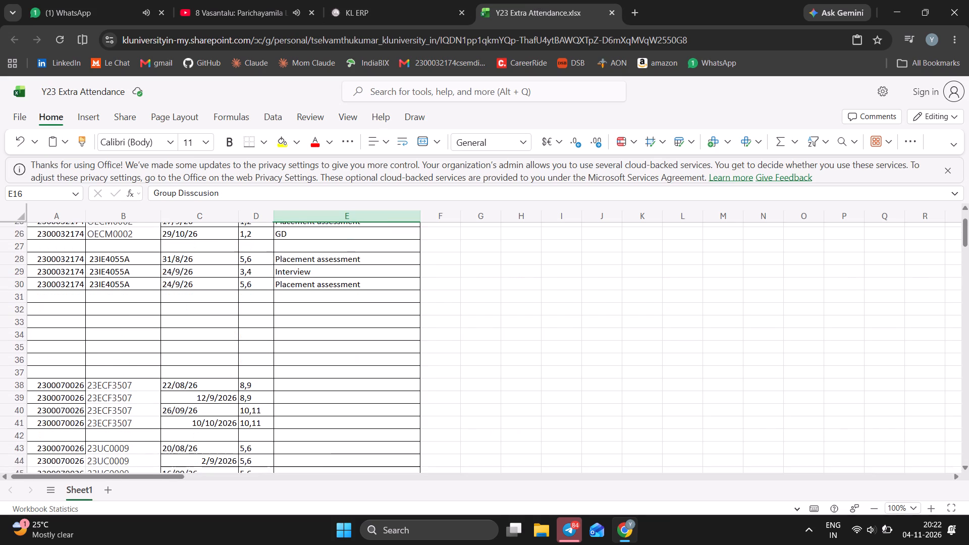
{"action": "scroll", "coordinate": [242, 296], "scroll_direction": "down", "scroll_amount": 3}
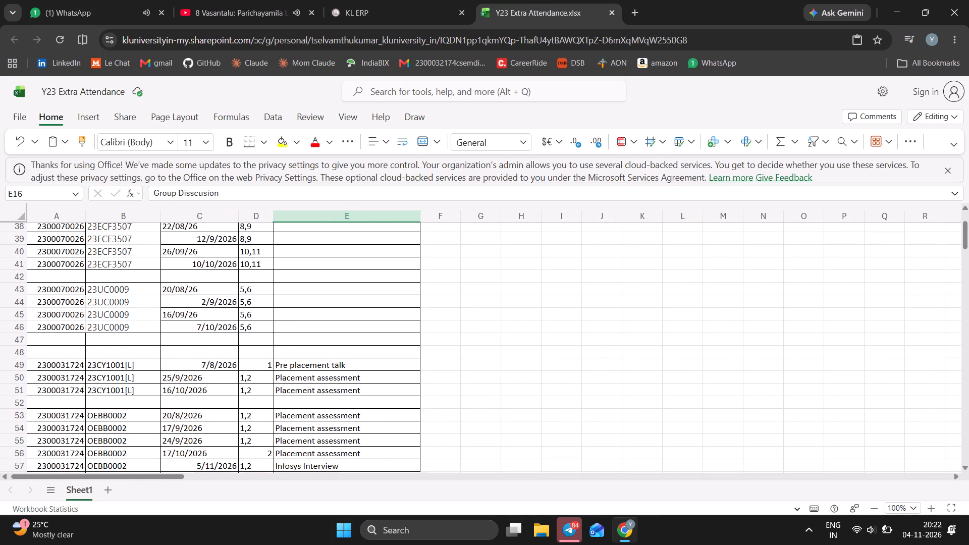
{"action": "scroll", "coordinate": [242, 296], "scroll_direction": "down", "scroll_amount": 3}
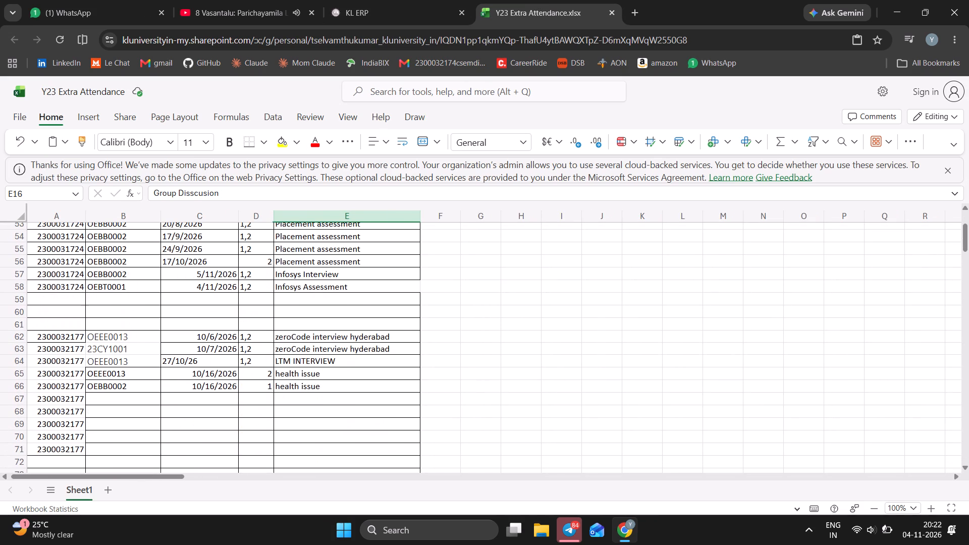
{"action": "scroll", "coordinate": [242, 296], "scroll_direction": "down", "scroll_amount": 3}
{"action": "scroll", "coordinate": [242, 296], "scroll_direction": "right", "scroll_amount": 1}
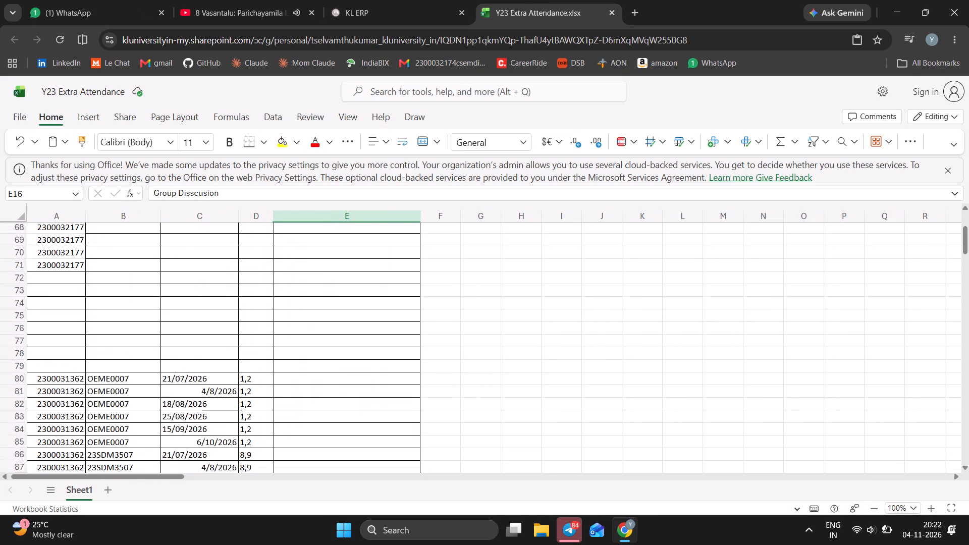
{"action": "scroll", "coordinate": [242, 296], "scroll_direction": "right", "scroll_amount": 1}
{"action": "scroll", "coordinate": [242, 296], "scroll_direction": "down", "scroll_amount": 4}
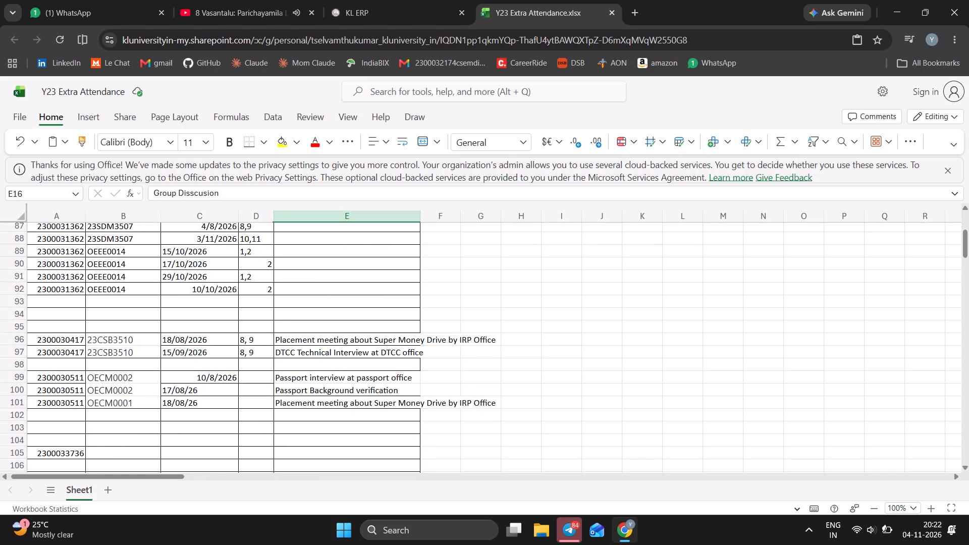
{"action": "scroll", "coordinate": [242, 296], "scroll_direction": "down", "scroll_amount": 1}
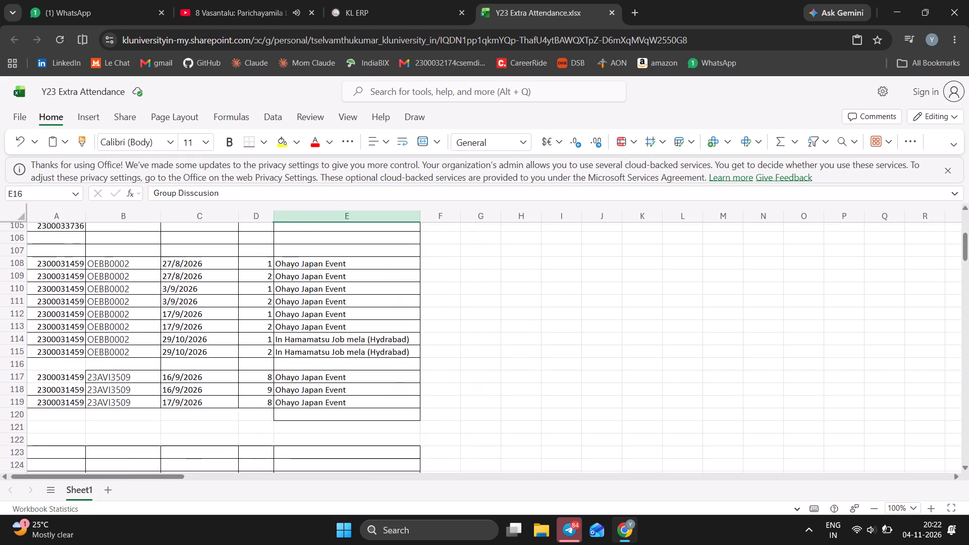
{"action": "scroll", "coordinate": [242, 296], "scroll_direction": "down", "scroll_amount": 5}
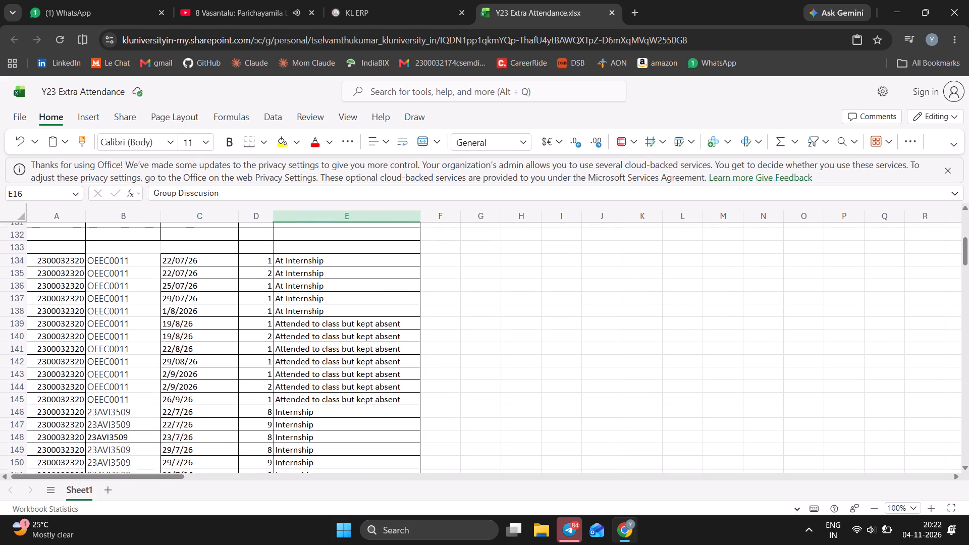
{"action": "scroll", "coordinate": [242, 296], "scroll_direction": "down", "scroll_amount": 2}
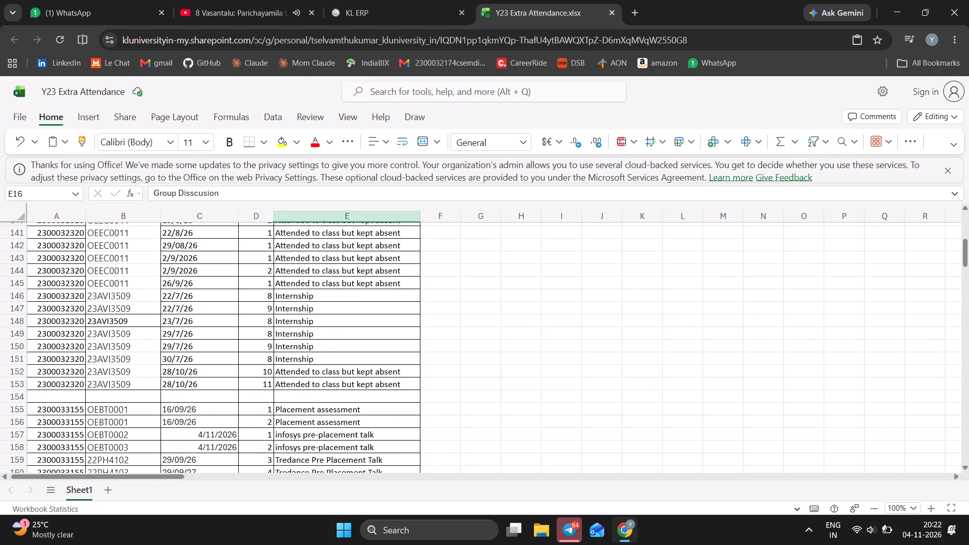
{"action": "scroll", "coordinate": [242, 296], "scroll_direction": "right", "scroll_amount": 3}
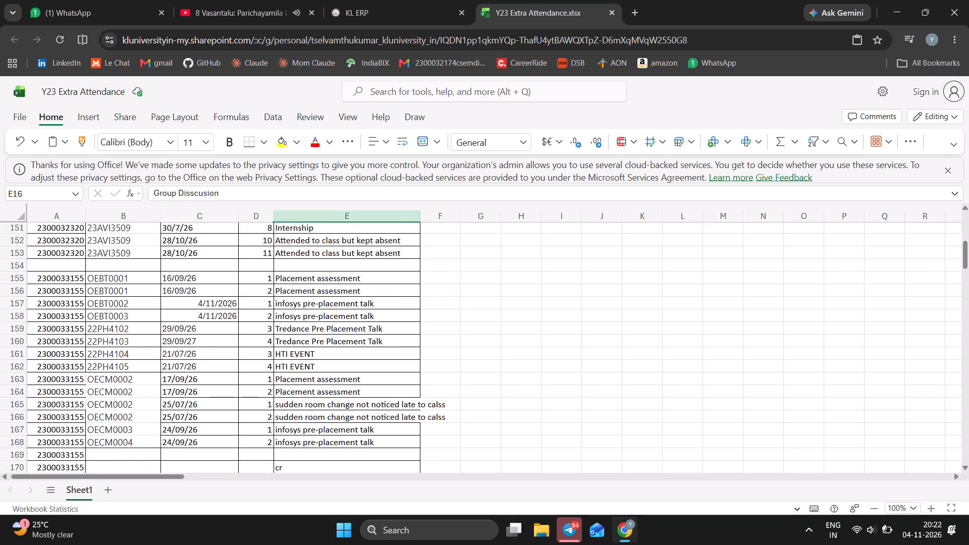
{"action": "scroll", "coordinate": [242, 296], "scroll_direction": "right", "scroll_amount": 4}
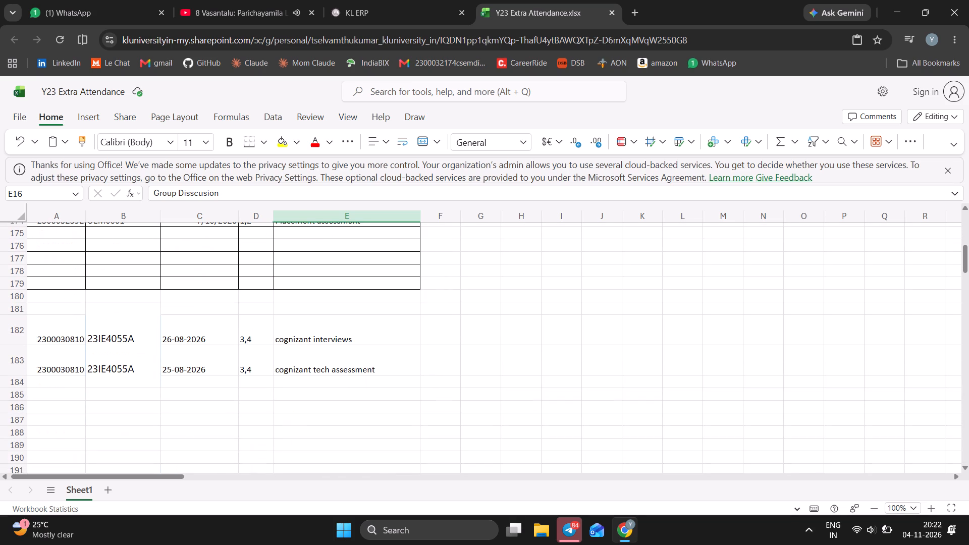
{"action": "scroll", "coordinate": [242, 296], "scroll_direction": "down", "scroll_amount": 1}
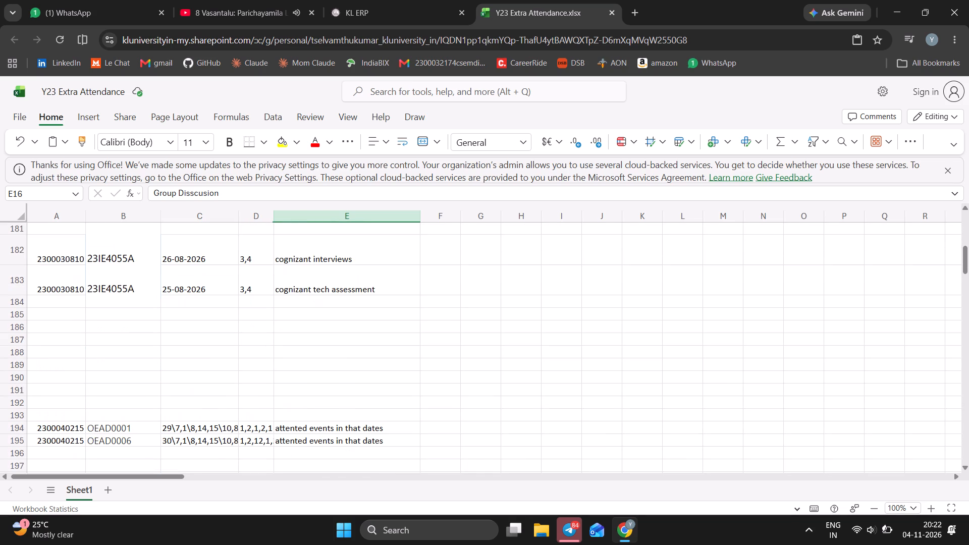
{"action": "scroll", "coordinate": [242, 296], "scroll_direction": "down", "scroll_amount": 1}
{"action": "scroll", "coordinate": [242, 296], "scroll_direction": "up", "scroll_amount": 1}
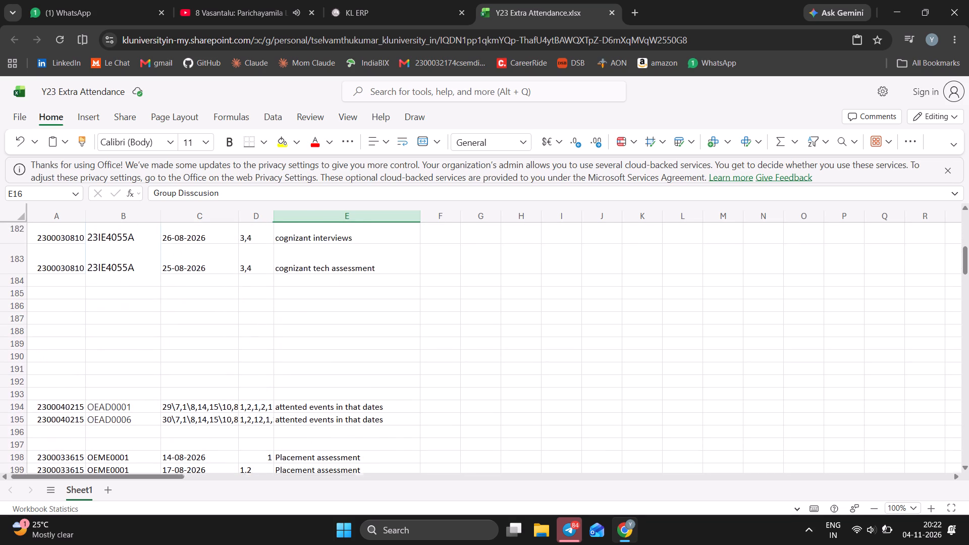
{"action": "scroll", "coordinate": [242, 296], "scroll_direction": "up", "scroll_amount": 1}
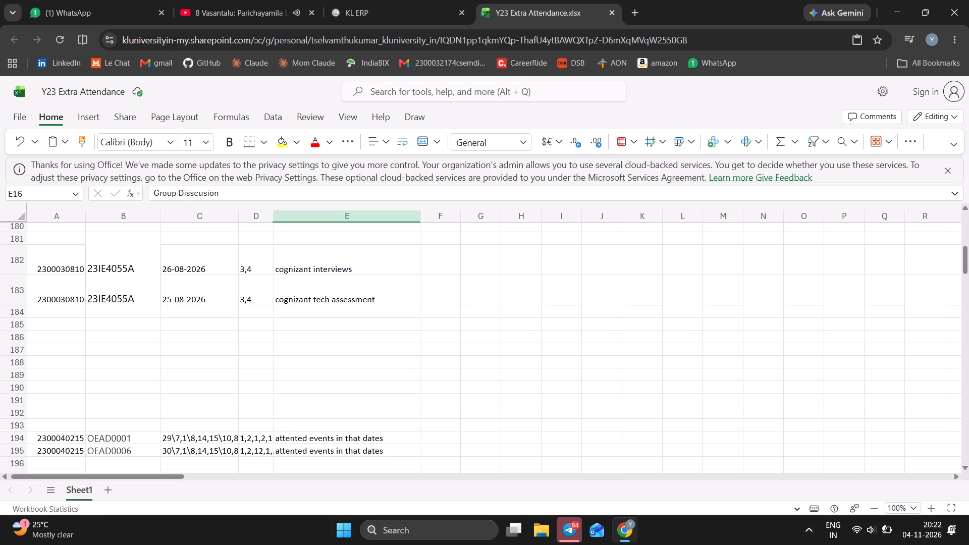
{"action": "left_click", "coordinate": [335, 268]}
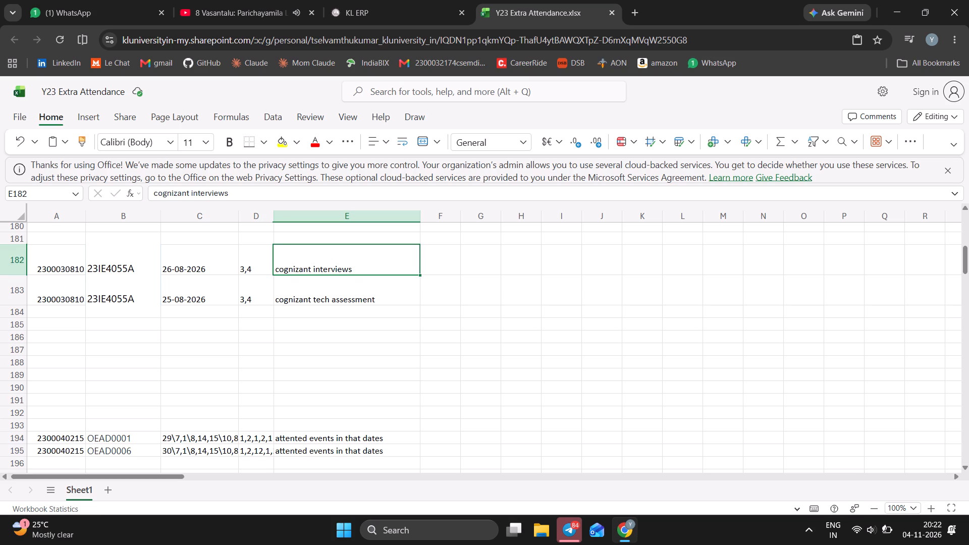
{"action": "key", "text": "ctrl+c"}
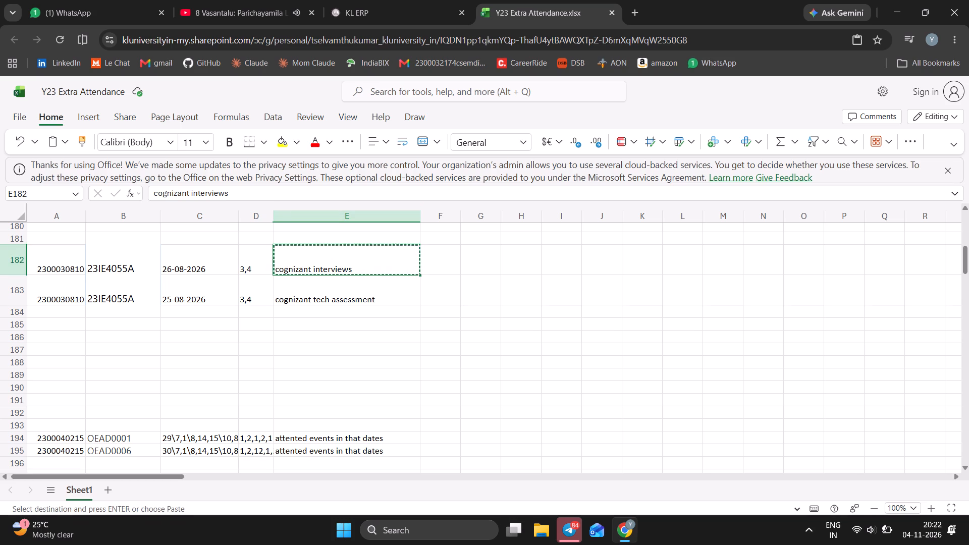
{"action": "left_click", "coordinate": [271, 195]}
{"action": "key", "text": "ctrl+a"}
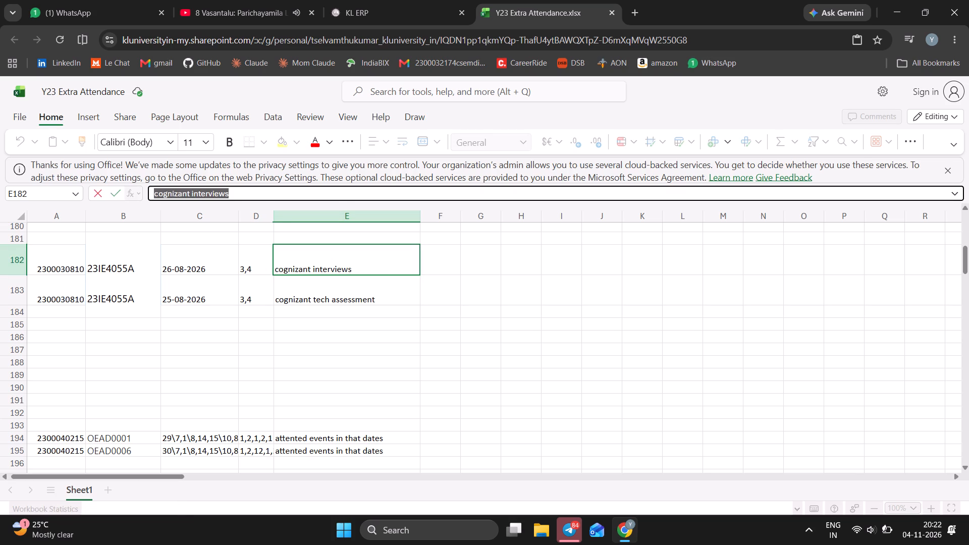
{"action": "key", "text": "ctrl+c"}
{"action": "scroll", "coordinate": [366, 421], "scroll_direction": "up", "scroll_amount": 13}
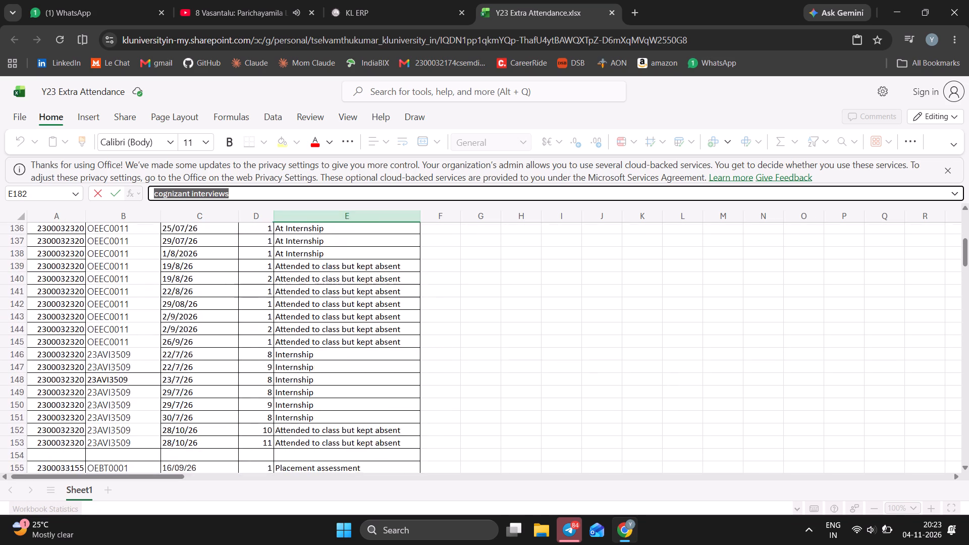
{"action": "scroll", "coordinate": [366, 421], "scroll_direction": "up", "scroll_amount": 18}
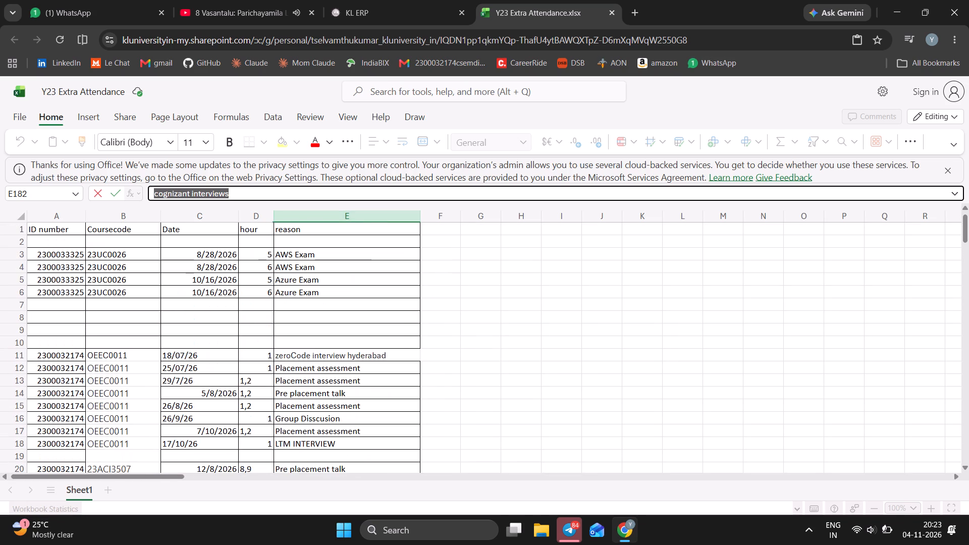
{"action": "scroll", "coordinate": [366, 421], "scroll_direction": "up", "scroll_amount": 1}
{"action": "scroll", "coordinate": [359, 390], "scroll_direction": "down", "scroll_amount": 1}
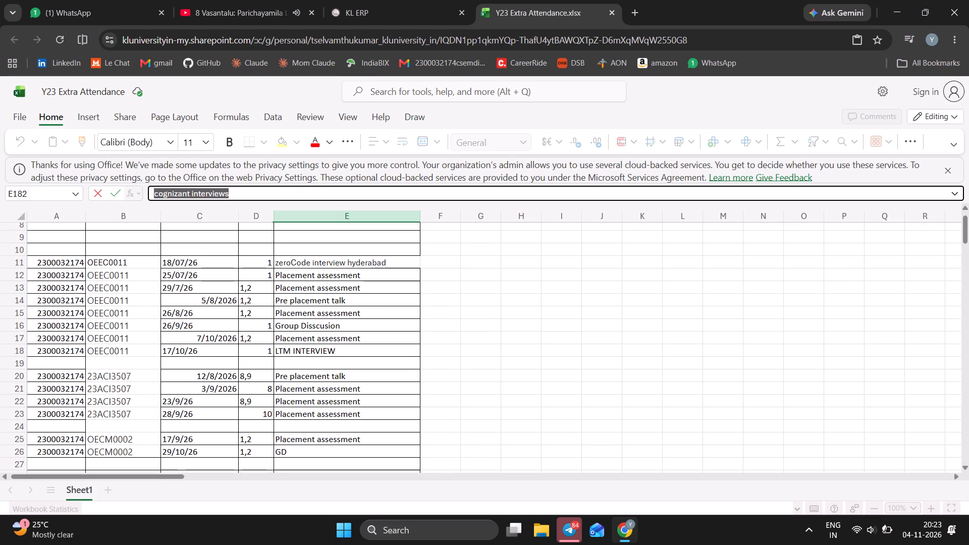
{"action": "left_click", "coordinate": [328, 312]}
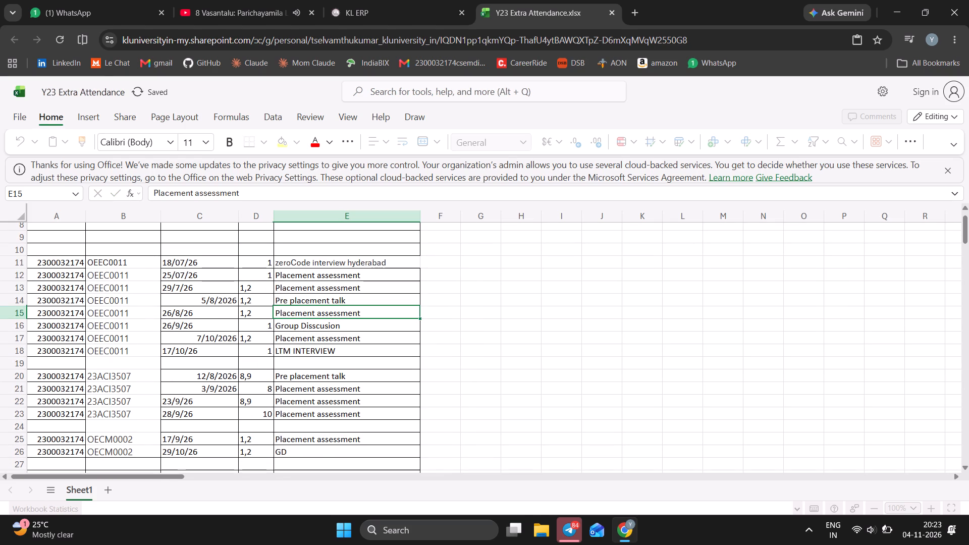
{"action": "key", "text": "ctrl+v"}
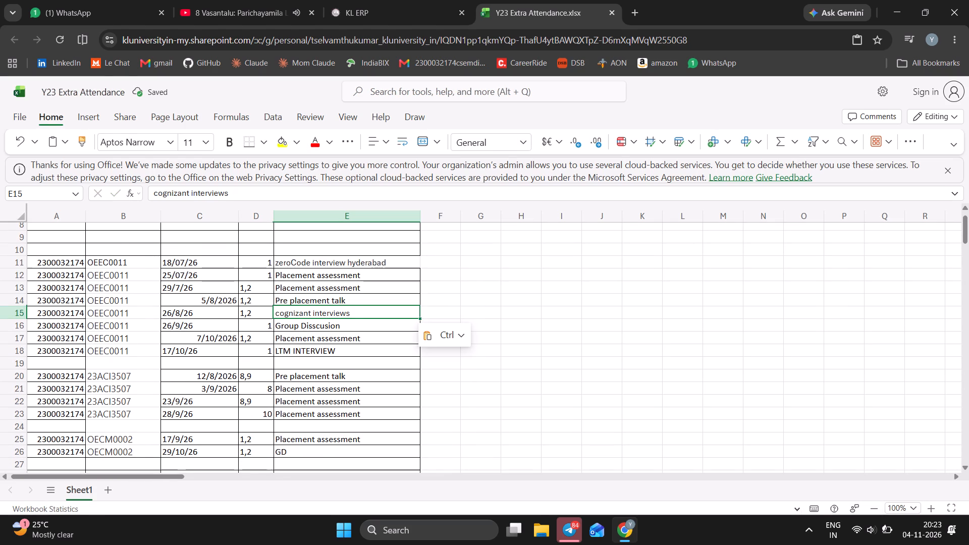
Look through the reasons other students entered further down the Y23 Extra Attendance sheet, to about row 257.
{"action": "scroll", "coordinate": [328, 312], "scroll_direction": "down", "scroll_amount": 11}
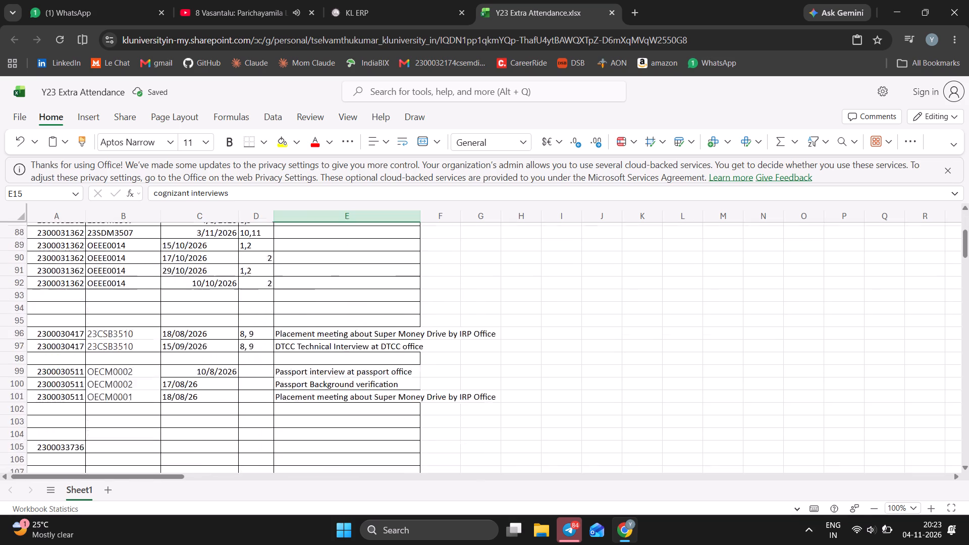
{"action": "scroll", "coordinate": [328, 312], "scroll_direction": "down", "scroll_amount": 11}
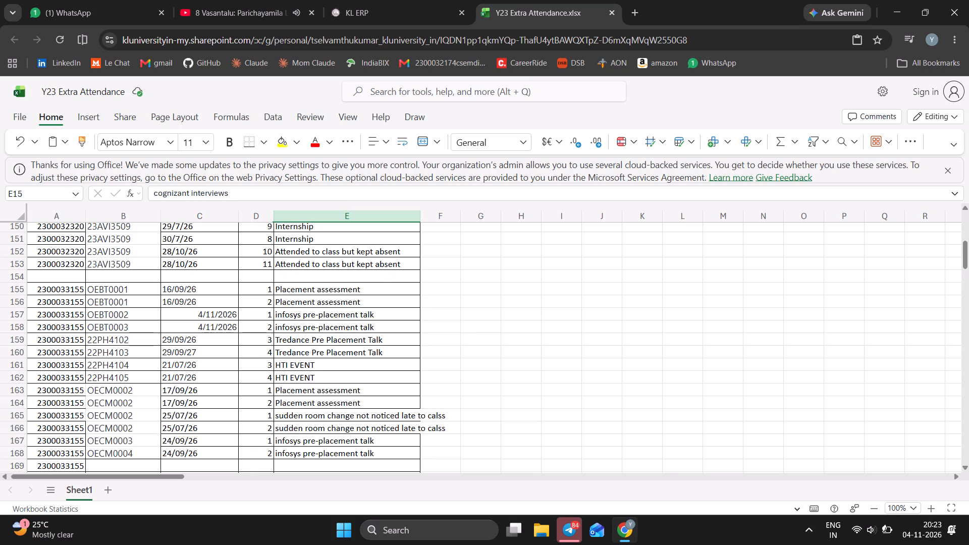
{"action": "scroll", "coordinate": [326, 348], "scroll_direction": "down", "scroll_amount": 2}
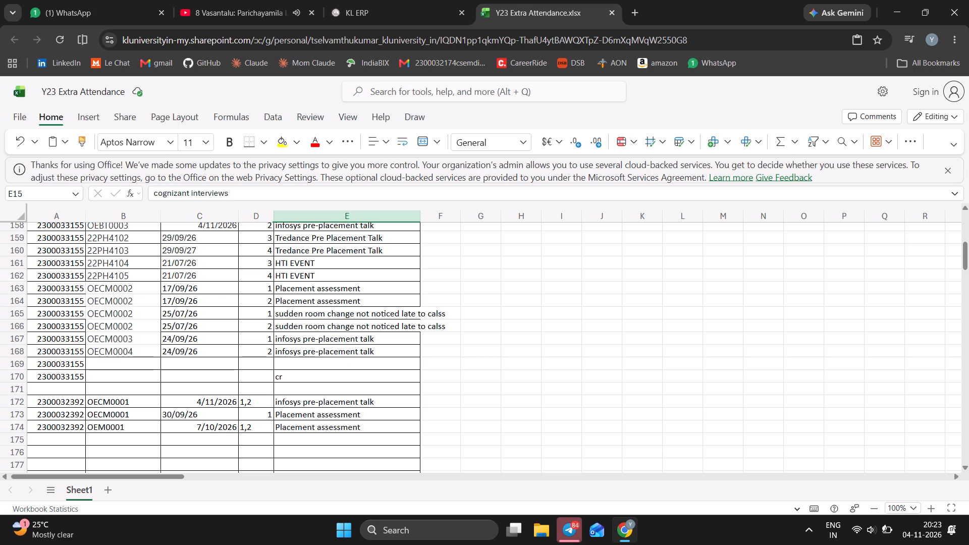
{"action": "scroll", "coordinate": [326, 348], "scroll_direction": "down", "scroll_amount": 2}
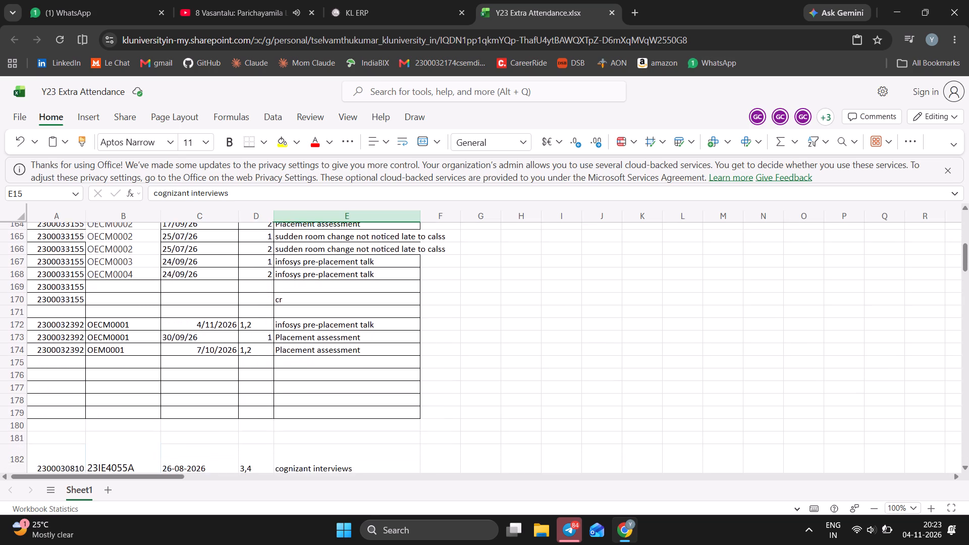
{"action": "scroll", "coordinate": [326, 348], "scroll_direction": "down", "scroll_amount": 1}
{"action": "scroll", "coordinate": [469, 223], "scroll_direction": "right", "scroll_amount": 2}
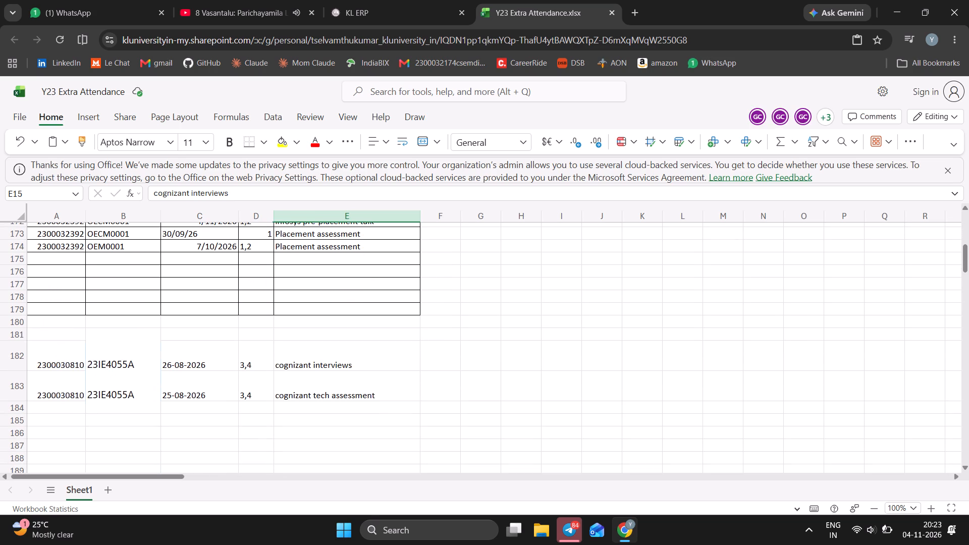
{"action": "scroll", "coordinate": [414, 313], "scroll_direction": "down", "scroll_amount": 3}
{"action": "scroll", "coordinate": [414, 313], "scroll_direction": "up", "scroll_amount": 1}
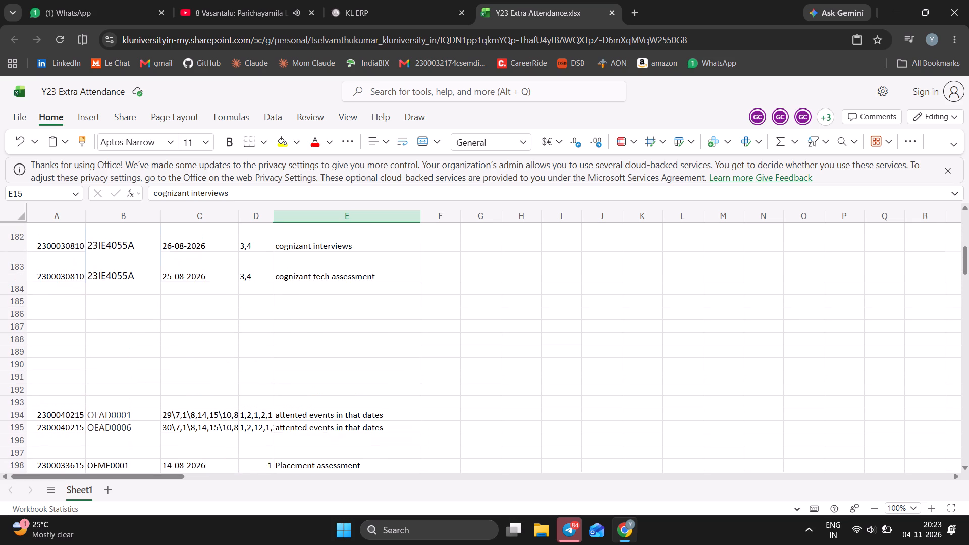
{"action": "scroll", "coordinate": [414, 313], "scroll_direction": "up", "scroll_amount": 1}
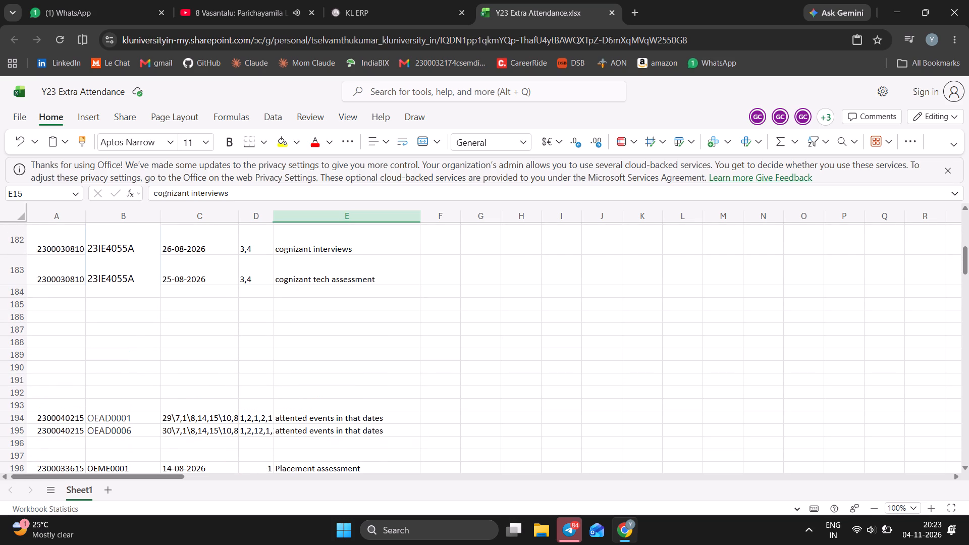
{"action": "scroll", "coordinate": [375, 281], "scroll_direction": "down", "scroll_amount": 3}
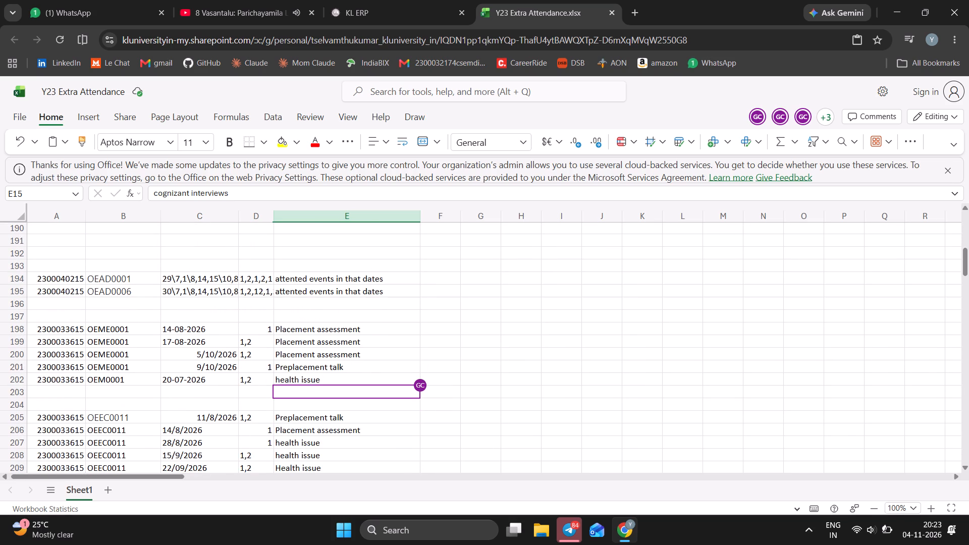
{"action": "scroll", "coordinate": [375, 281], "scroll_direction": "down", "scroll_amount": 2}
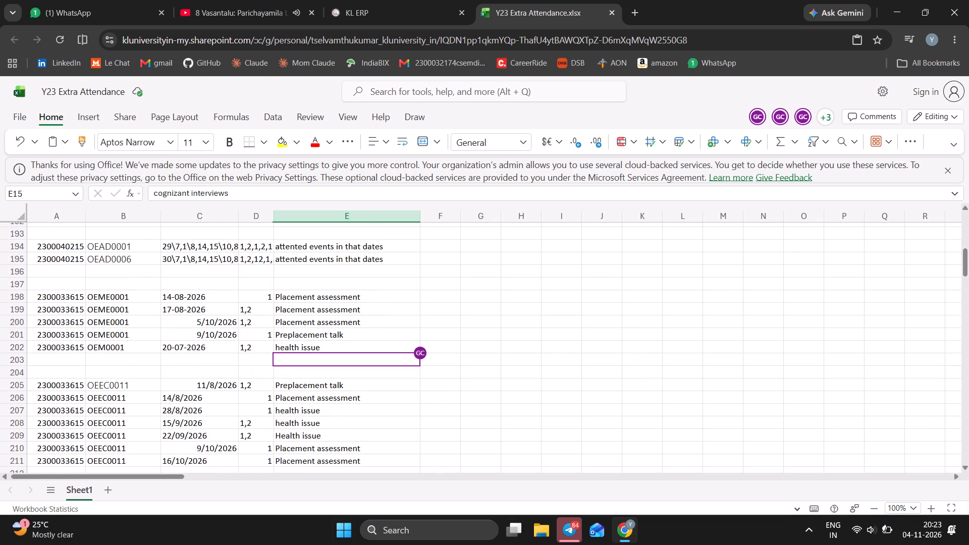
{"action": "scroll", "coordinate": [375, 281], "scroll_direction": "down", "scroll_amount": 3}
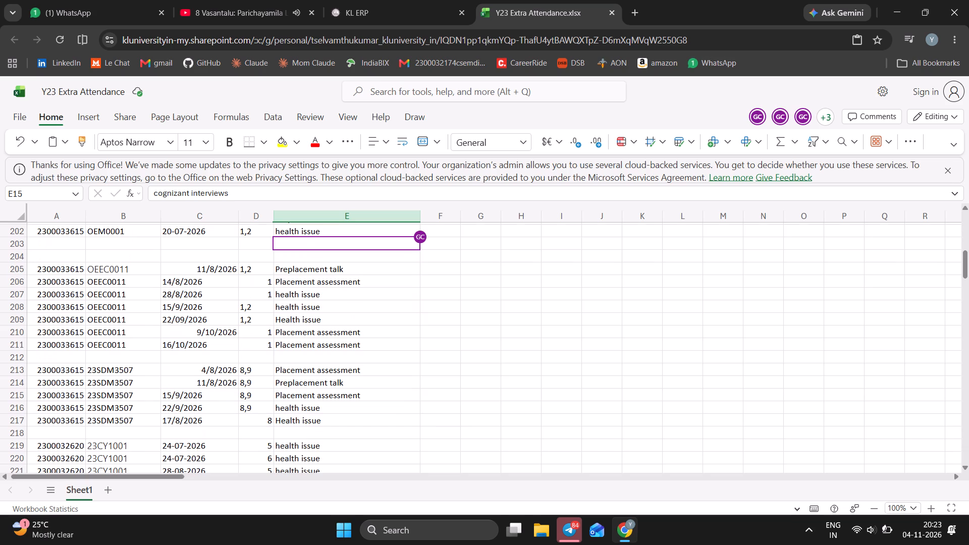
{"action": "scroll", "coordinate": [375, 281], "scroll_direction": "down", "scroll_amount": 4}
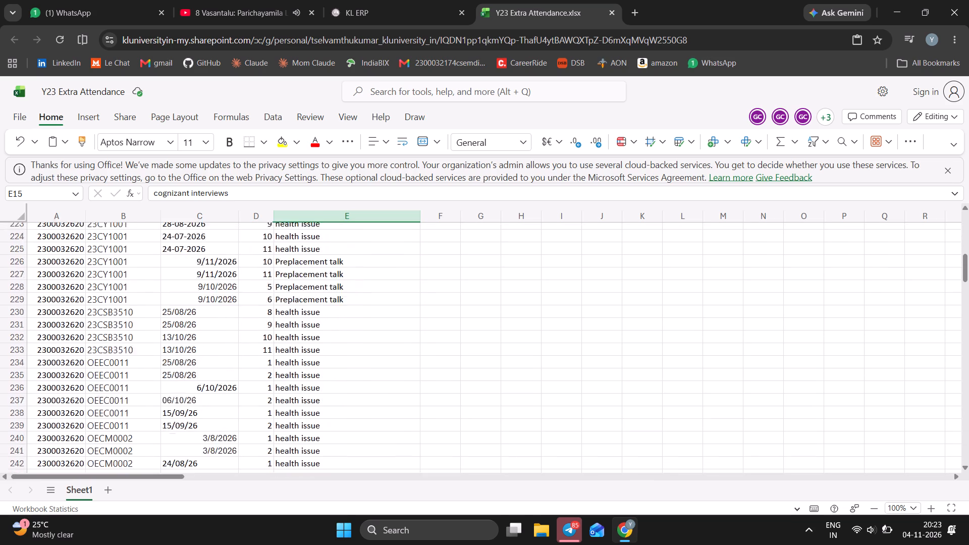
{"action": "scroll", "coordinate": [375, 281], "scroll_direction": "down", "scroll_amount": 5}
{"action": "scroll", "coordinate": [375, 281], "scroll_direction": "up", "scroll_amount": 3}
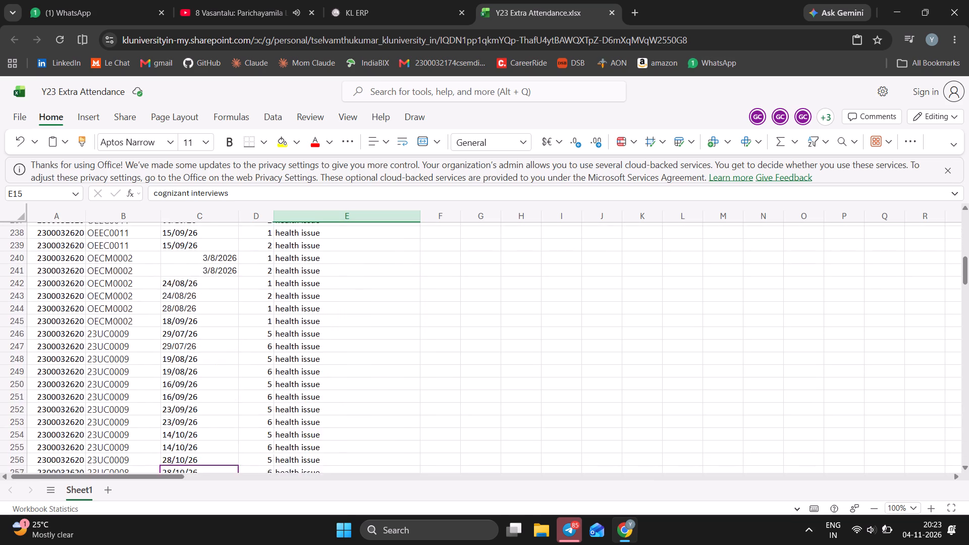
{"action": "scroll", "coordinate": [375, 281], "scroll_direction": "up", "scroll_amount": 9}
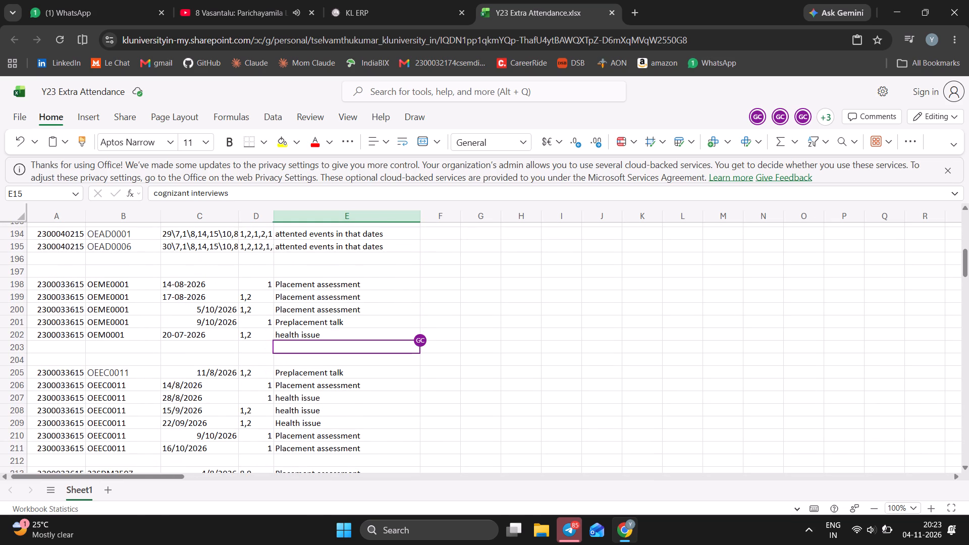
{"action": "scroll", "coordinate": [355, 329], "scroll_direction": "up", "scroll_amount": 2}
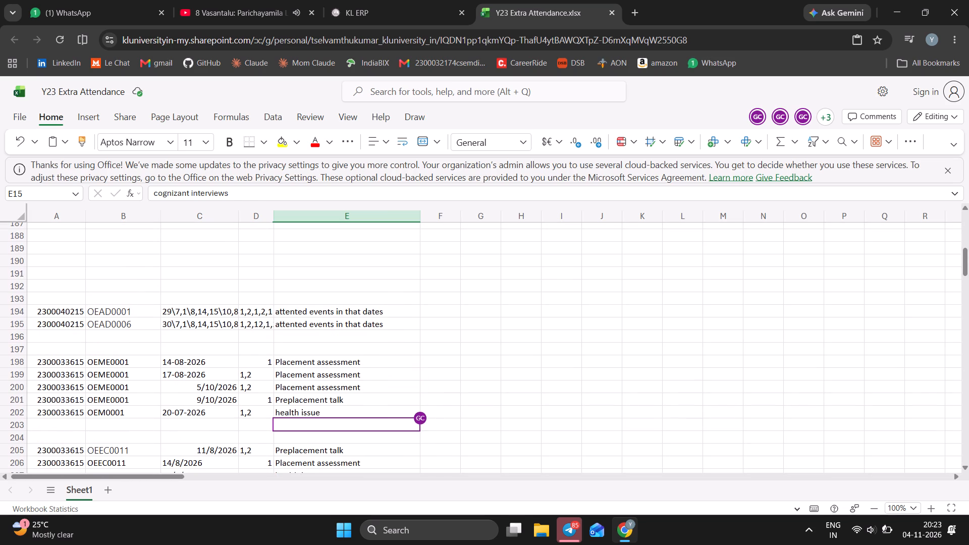
{"action": "left_click", "coordinate": [340, 311]}
{"action": "key", "text": "ctrl+c"}
{"action": "scroll", "coordinate": [340, 311], "scroll_direction": "up", "scroll_amount": 14}
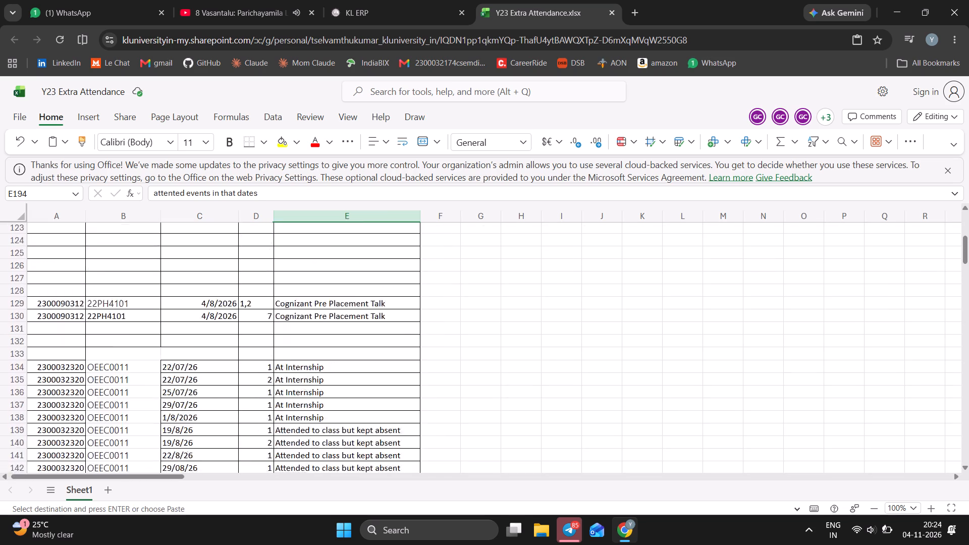
{"action": "scroll", "coordinate": [340, 311], "scroll_direction": "up", "scroll_amount": 9}
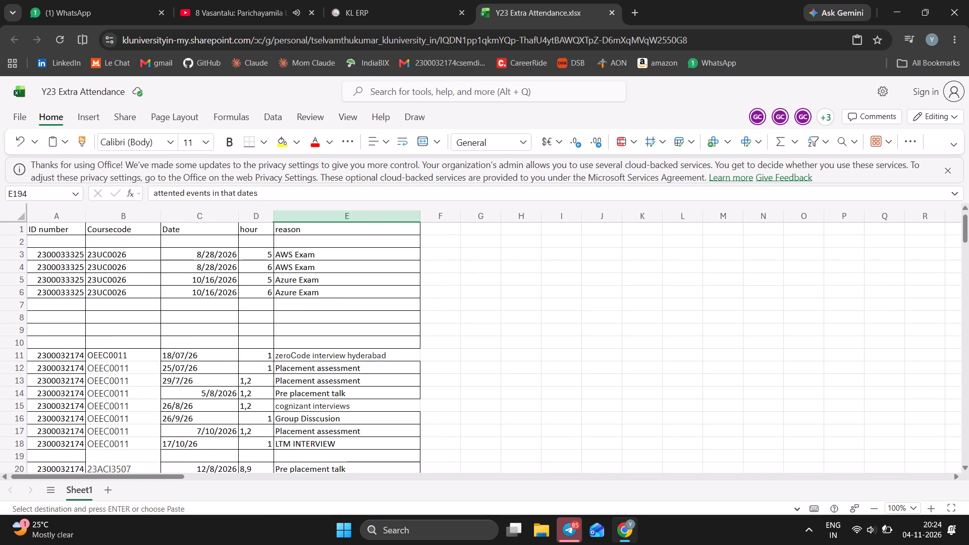
{"action": "scroll", "coordinate": [338, 441], "scroll_direction": "down", "scroll_amount": 2}
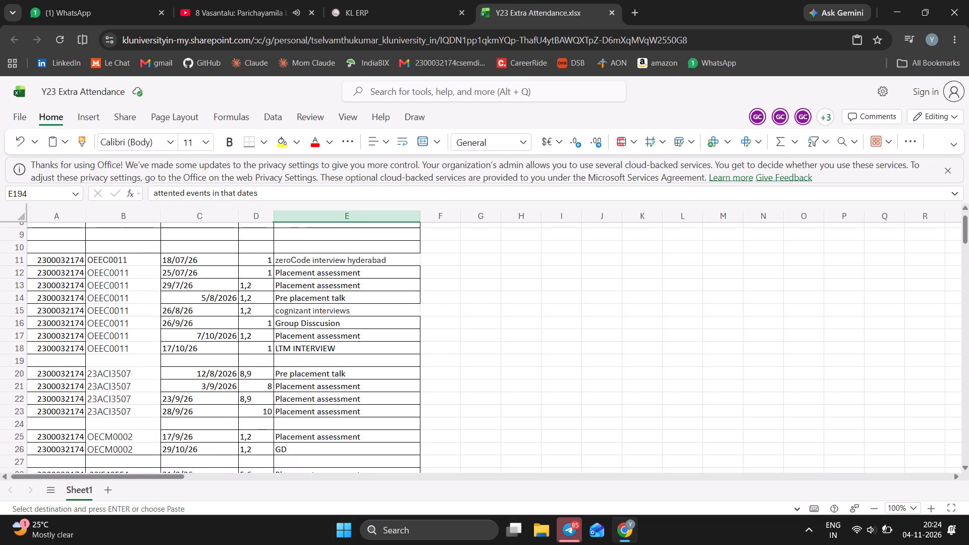
{"action": "left_click", "coordinate": [332, 402]}
{"action": "key", "text": "ctrl+a"}
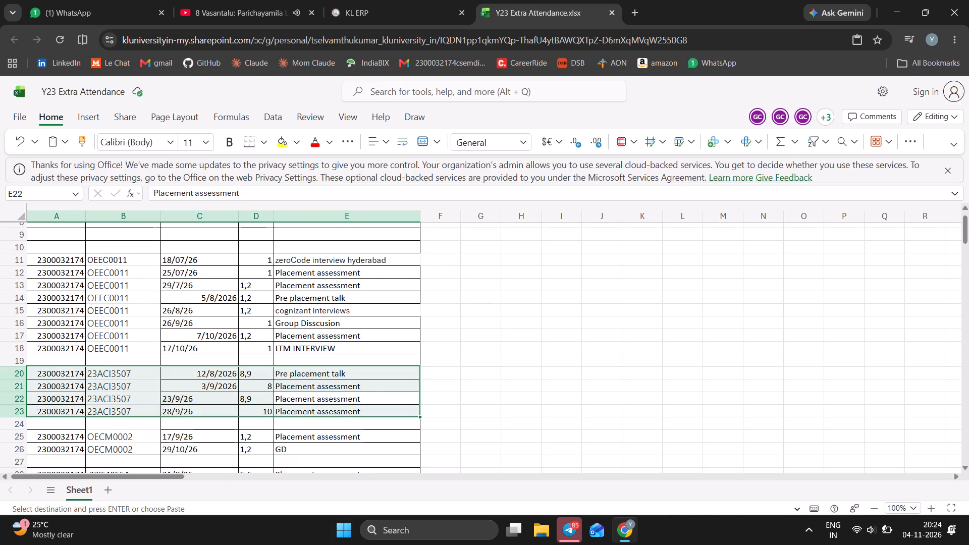
{"action": "left_click", "coordinate": [345, 398]}
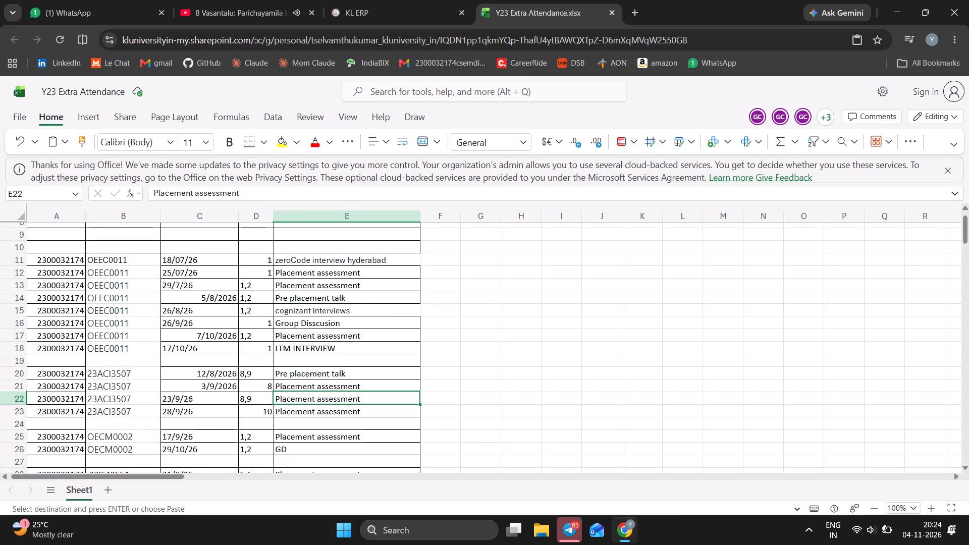
{"action": "left_click", "coordinate": [248, 192]}
{"action": "key", "text": "ctrl+a"}
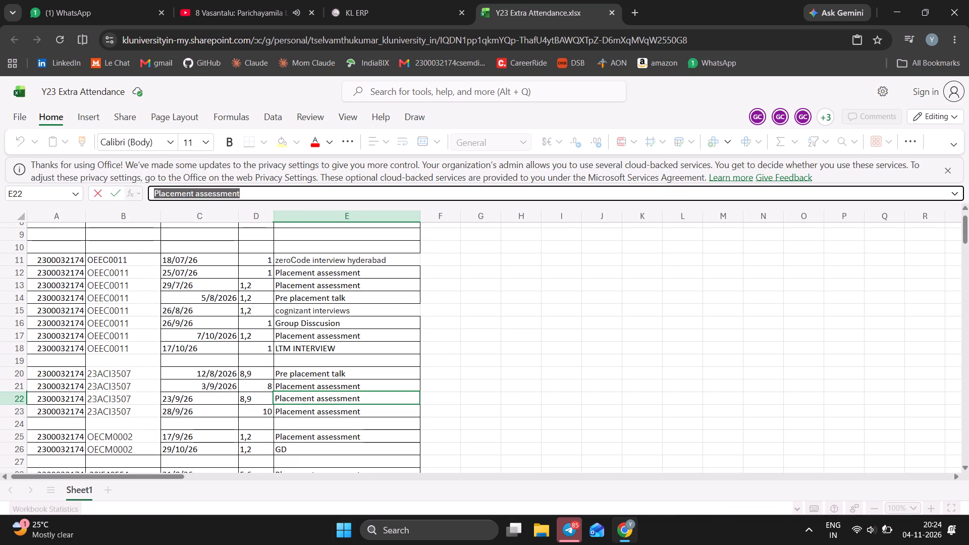
{"action": "key", "text": "ctrl+v"}
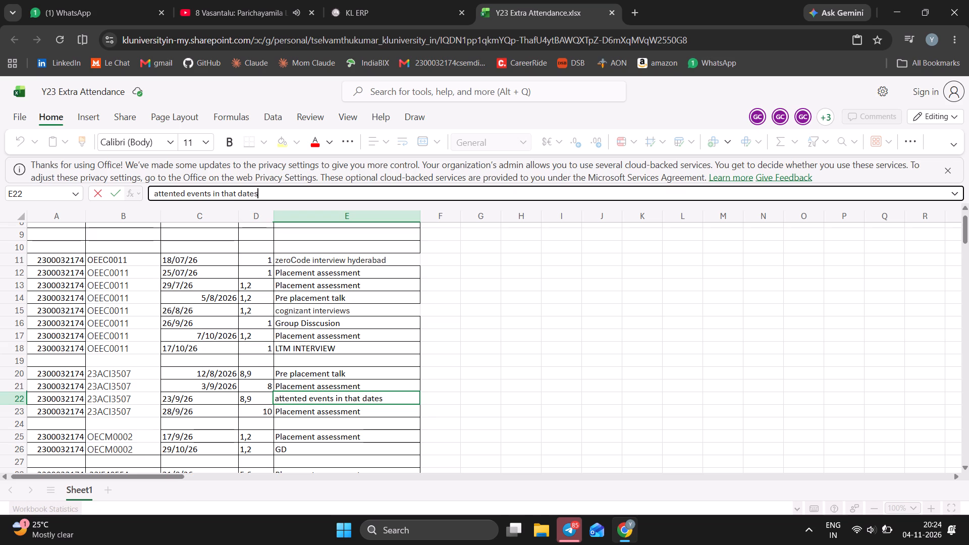
{"action": "left_click", "coordinate": [475, 374]}
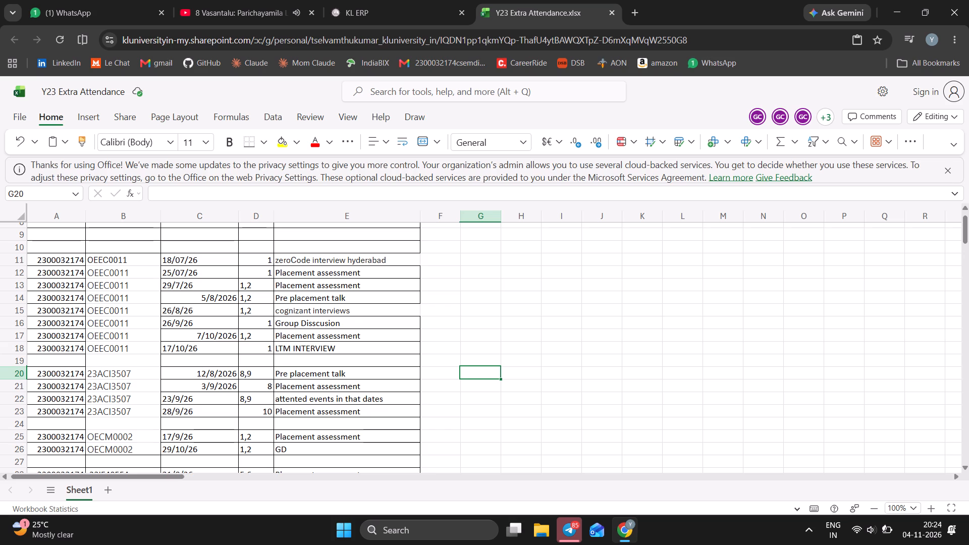
{"action": "scroll", "coordinate": [342, 410], "scroll_direction": "down", "scroll_amount": 1}
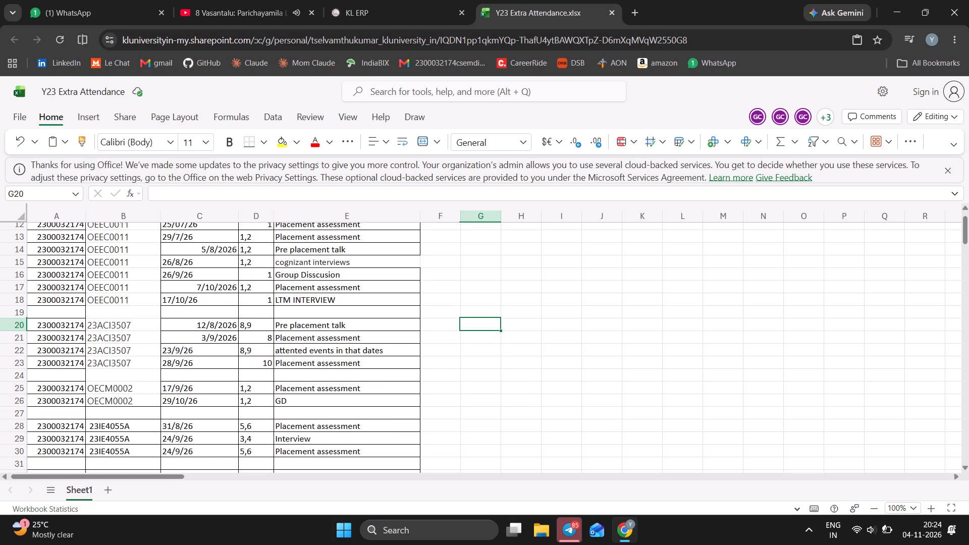
{"action": "scroll", "coordinate": [342, 410], "scroll_direction": "down", "scroll_amount": 1}
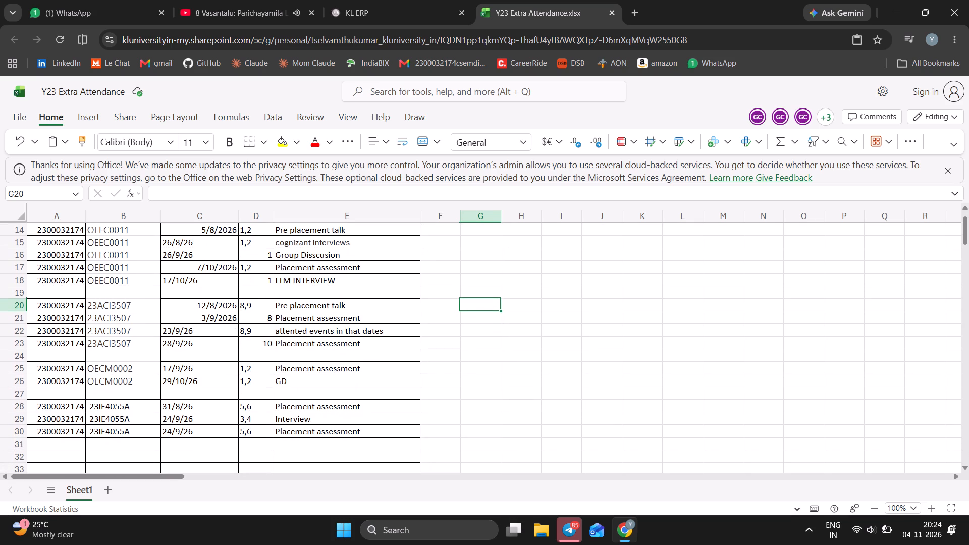
{"action": "left_click", "coordinate": [333, 420]}
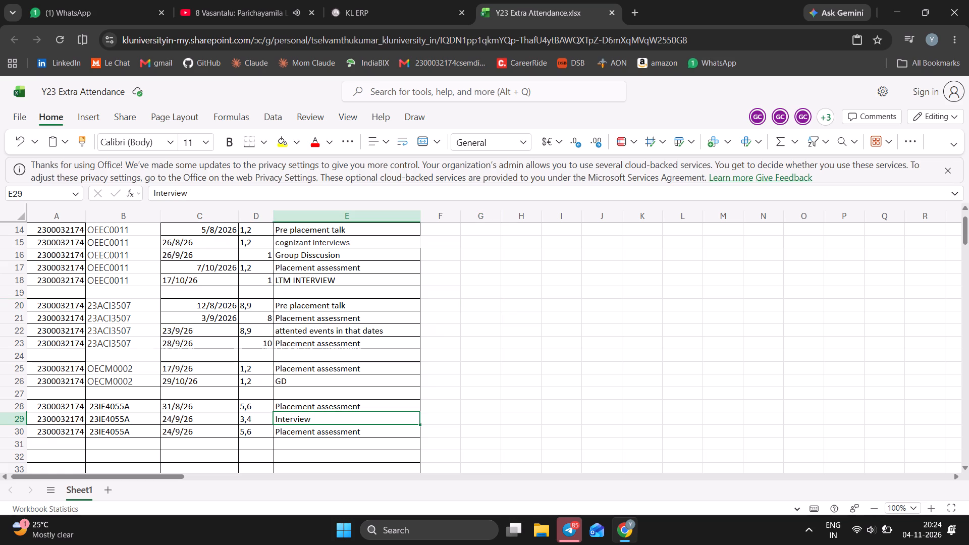
{"action": "key", "text": "ctrl+v"}
{"action": "left_click", "coordinate": [219, 198]}
{"action": "left_click", "coordinate": [208, 191]}
{"action": "key", "text": "ctrl+a"}
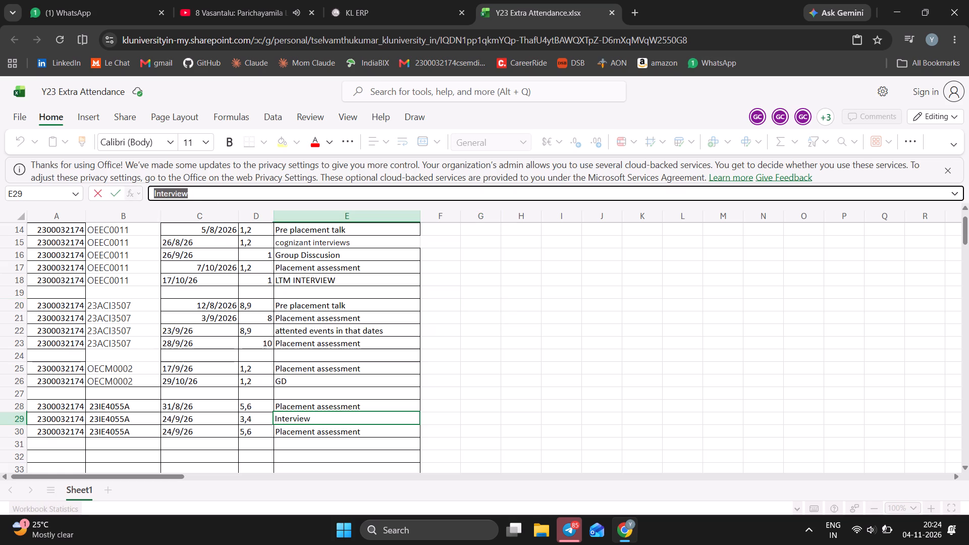